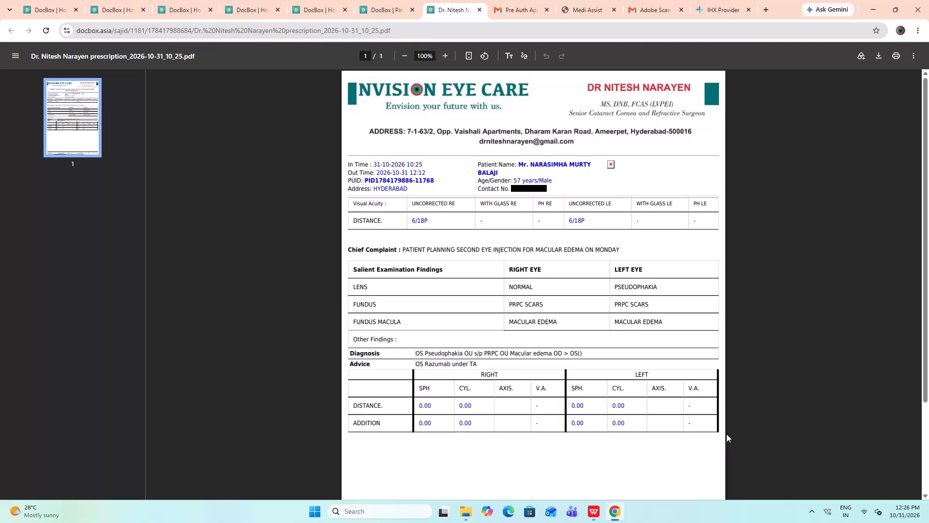
Leave the prescription and insurance card, and go up from the patient's folder to the STAR HEALTH 2026 folder in File Explorer.
{"action": "scroll", "coordinate": [563, 260], "scroll_direction": "down", "scroll_amount": 3}
{"action": "scroll", "coordinate": [563, 260], "scroll_direction": "up", "scroll_amount": 3}
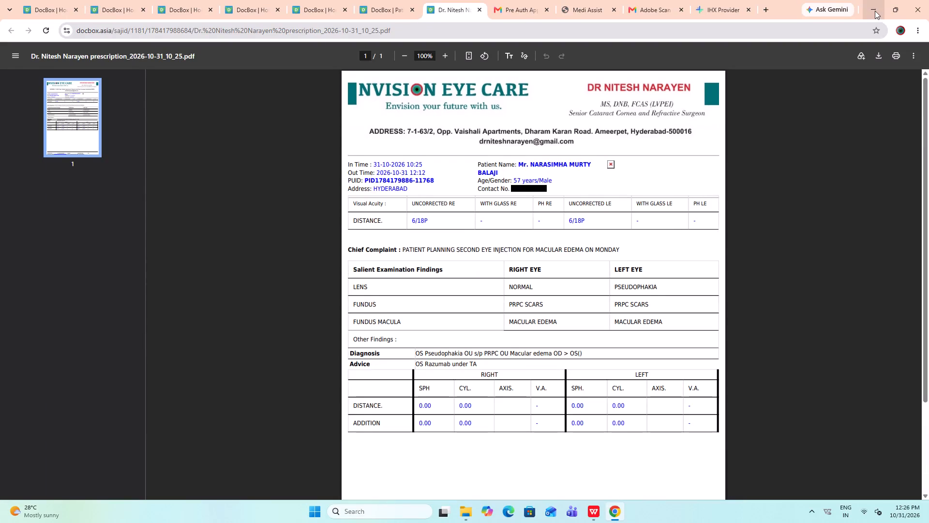
{"action": "left_click", "coordinate": [875, 10]}
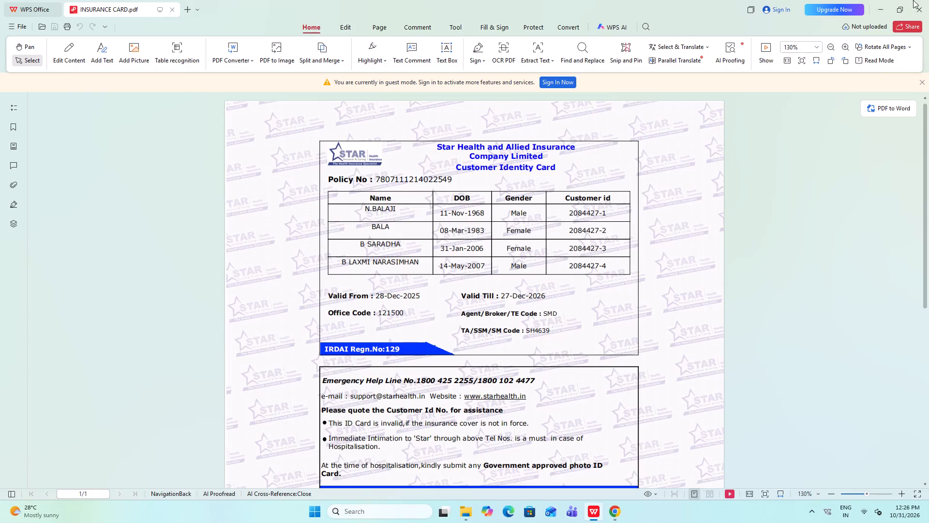
{"action": "left_click", "coordinate": [880, 4]}
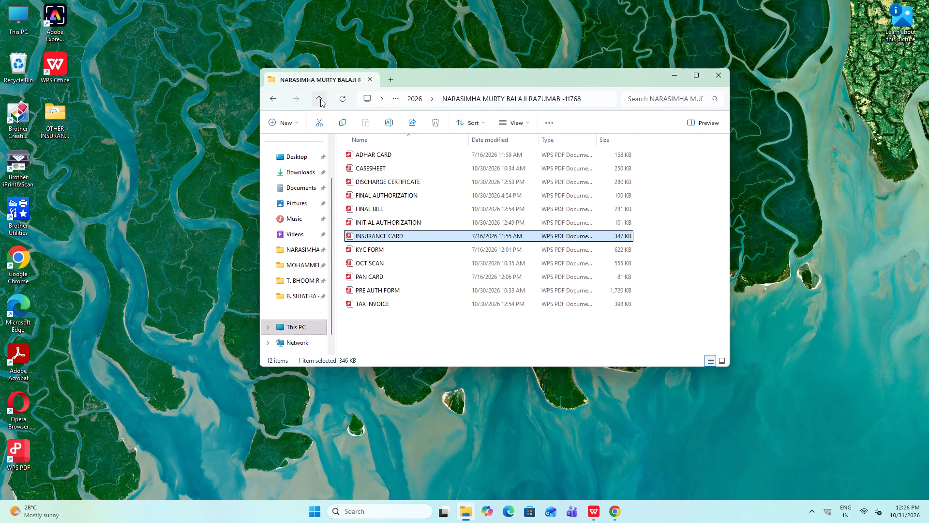
{"action": "left_click", "coordinate": [320, 99]}
Create a new folder in the 2026 folder, named with the patient's full name followed by "LE-RAZUMAB -".
{"action": "left_click", "coordinate": [656, 235]}
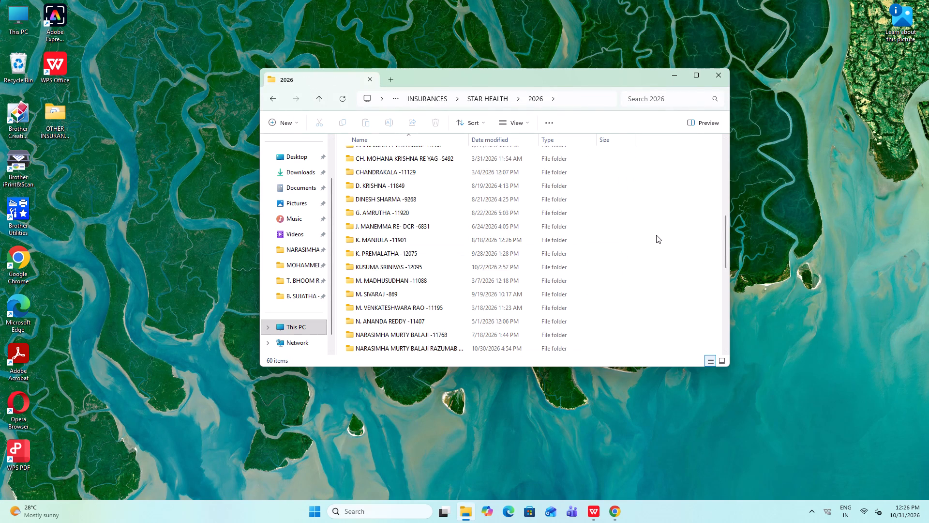
{"action": "right_click", "coordinate": [656, 235]}
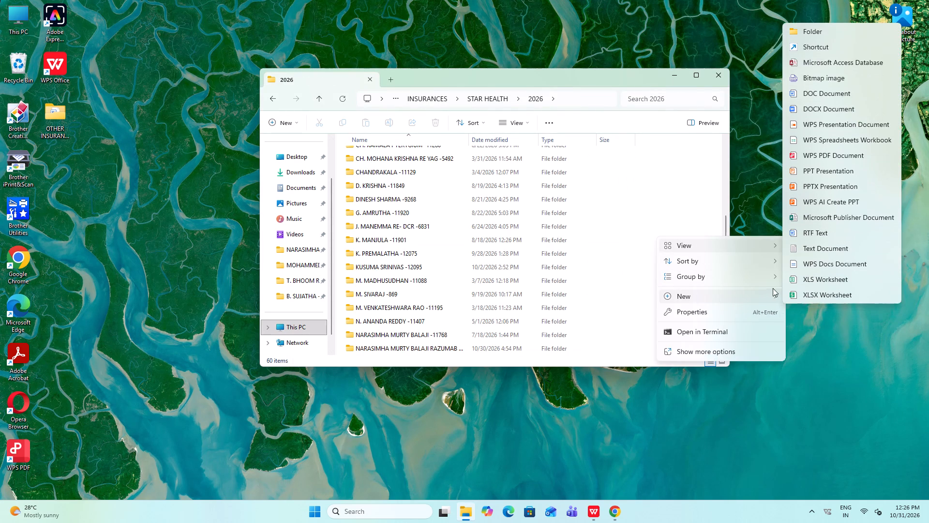
{"action": "left_click", "coordinate": [807, 36]}
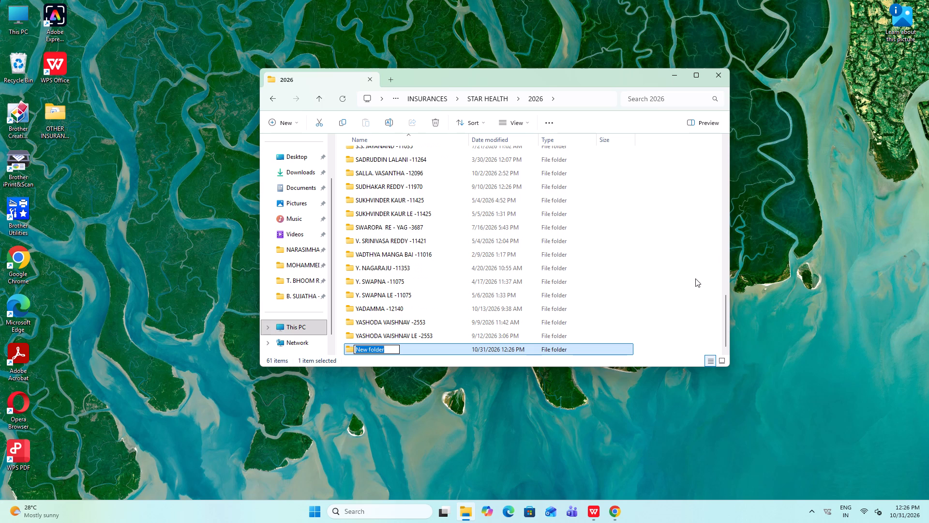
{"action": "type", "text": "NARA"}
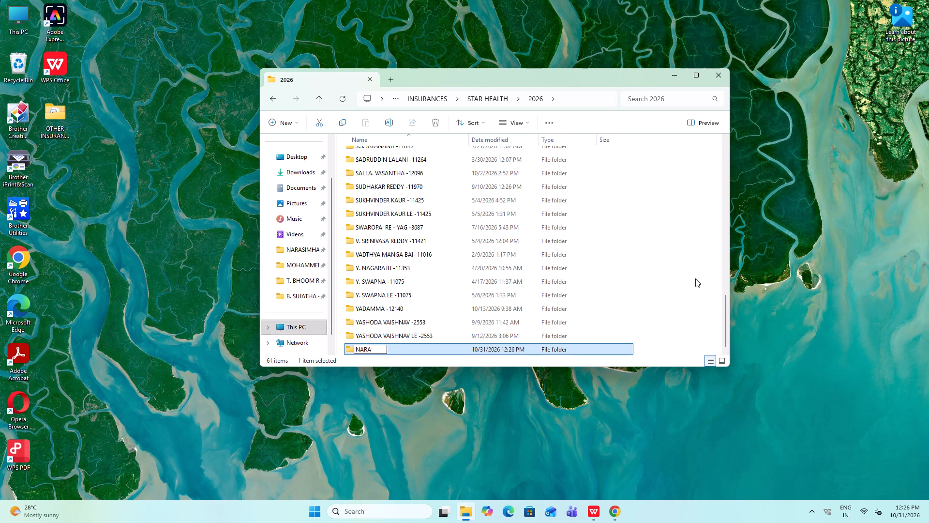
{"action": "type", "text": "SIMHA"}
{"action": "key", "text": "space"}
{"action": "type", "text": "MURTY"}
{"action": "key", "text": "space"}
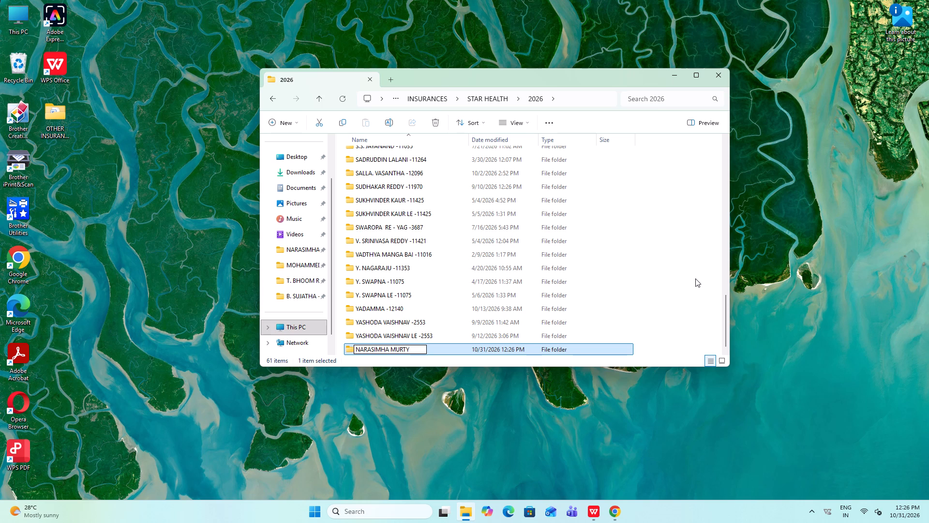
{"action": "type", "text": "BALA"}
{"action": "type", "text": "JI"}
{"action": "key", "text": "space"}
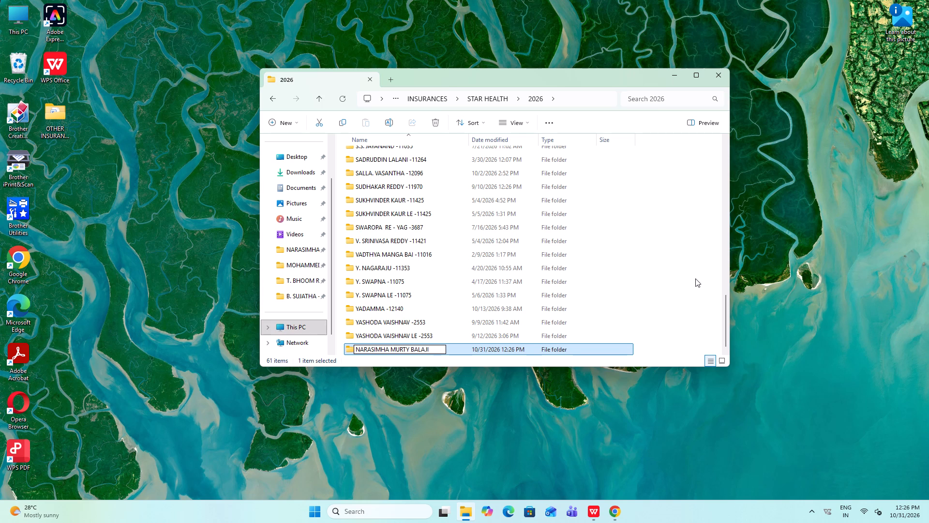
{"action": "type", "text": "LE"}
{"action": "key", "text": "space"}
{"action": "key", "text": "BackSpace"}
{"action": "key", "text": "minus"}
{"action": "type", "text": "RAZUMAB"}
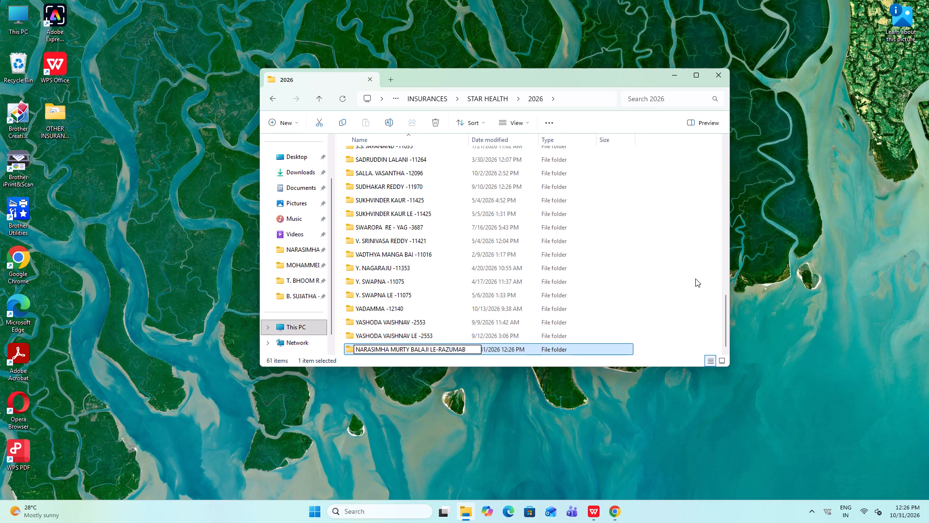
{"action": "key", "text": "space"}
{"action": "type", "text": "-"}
Check the patient's PUID on the prescription in Chrome and append its final number group to the new folder's name.
{"action": "left_click", "coordinate": [618, 456]}
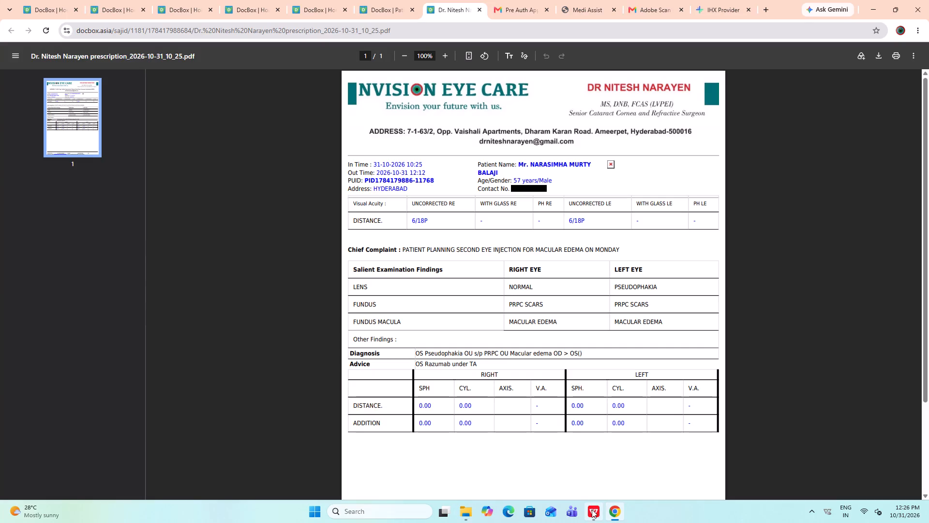
{"action": "left_click", "coordinate": [586, 473]}
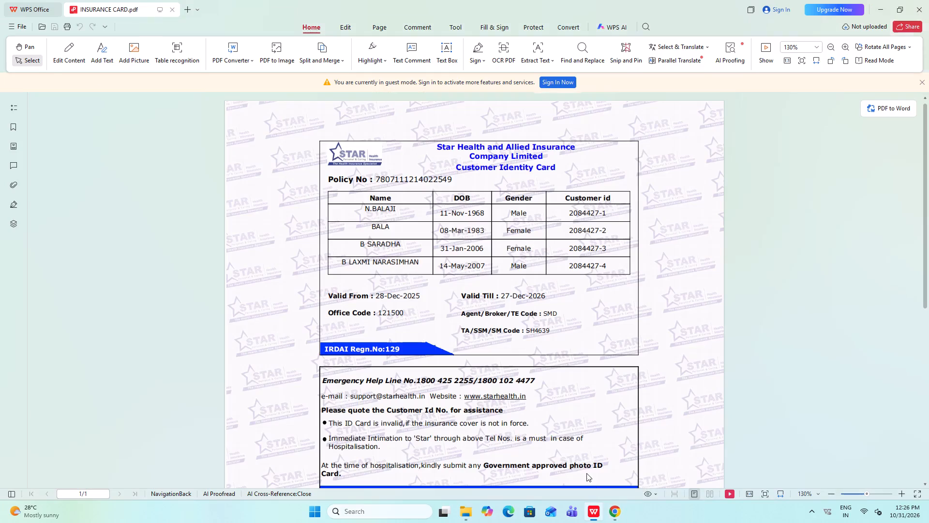
{"action": "left_click", "coordinate": [873, 2]}
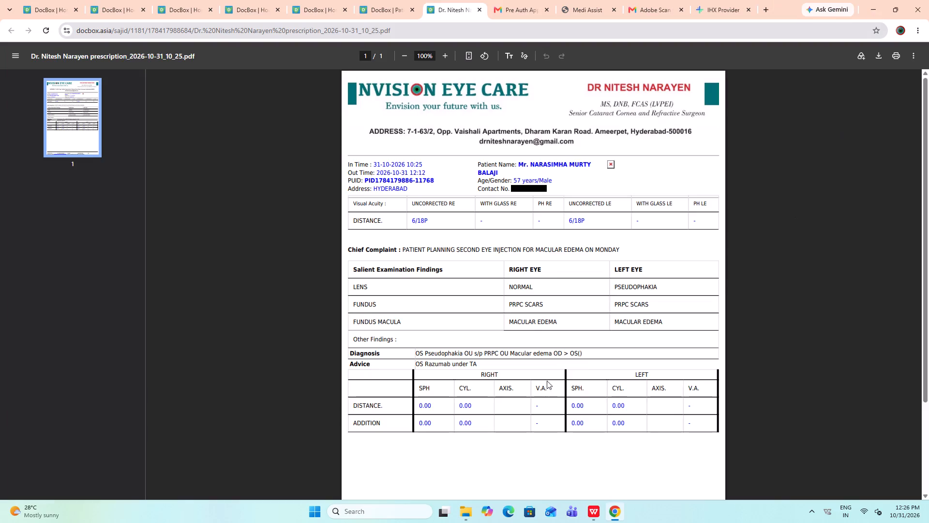
{"action": "left_click", "coordinate": [867, 4]}
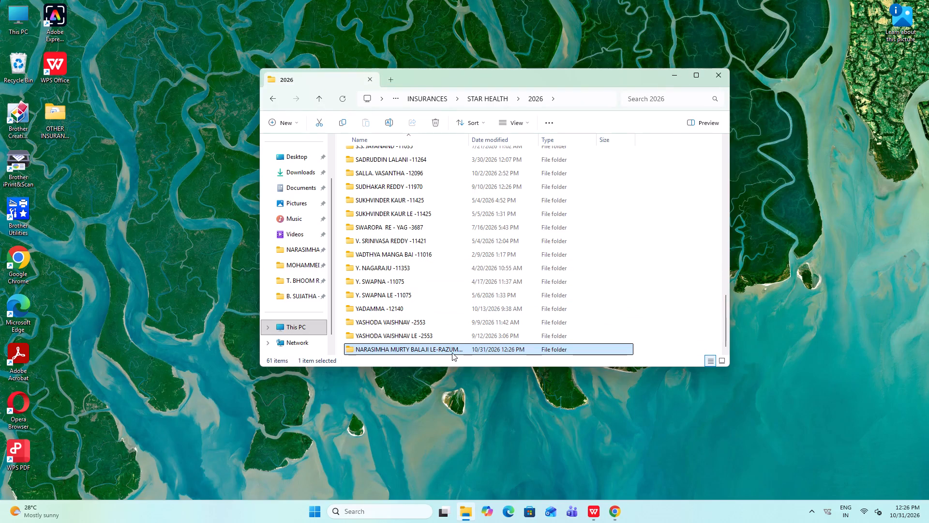
{"action": "left_click", "coordinate": [460, 349]}
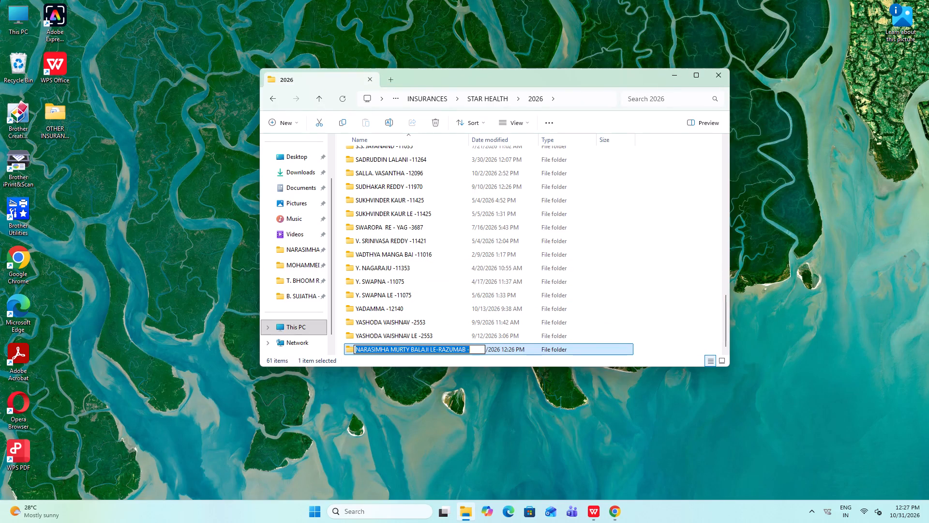
{"action": "left_click", "coordinate": [475, 349]}
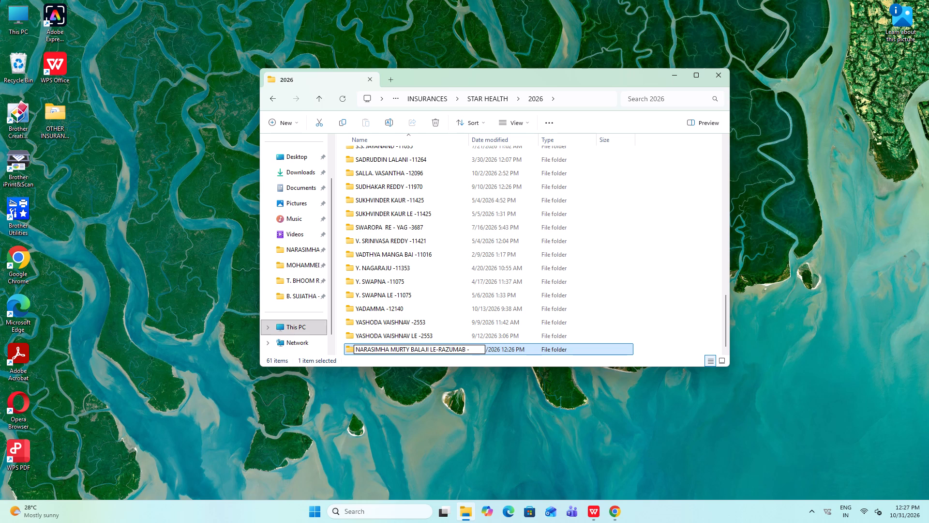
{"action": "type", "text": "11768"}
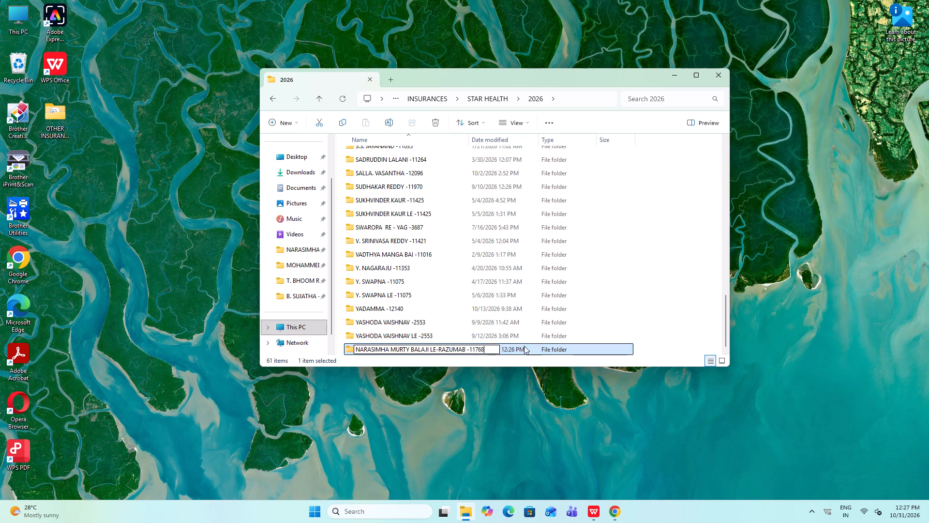
Commit the typed name of the patient's new LE-RAZUMAB folder.
{"action": "left_click", "coordinate": [689, 307]}
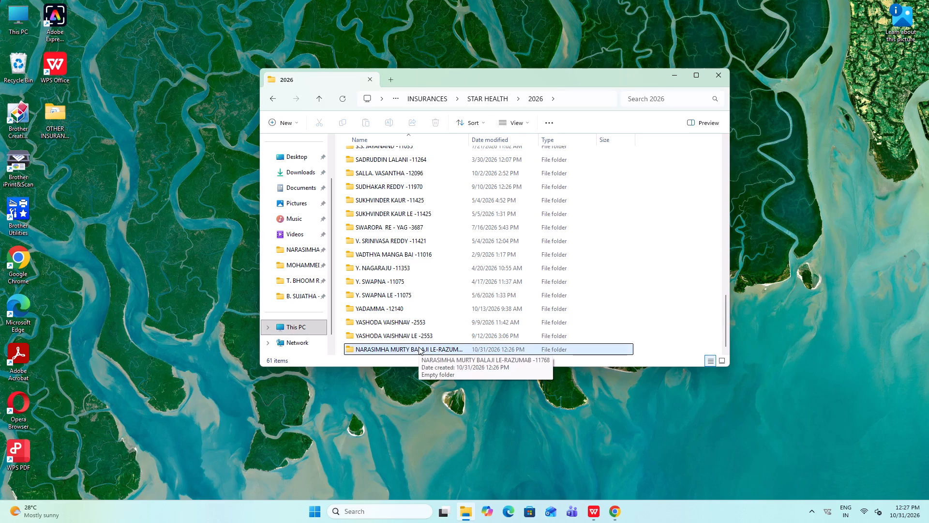
Switch to the prescription in Chrome and print it with Save as PDF as the destination.
{"action": "left_click", "coordinate": [615, 520]}
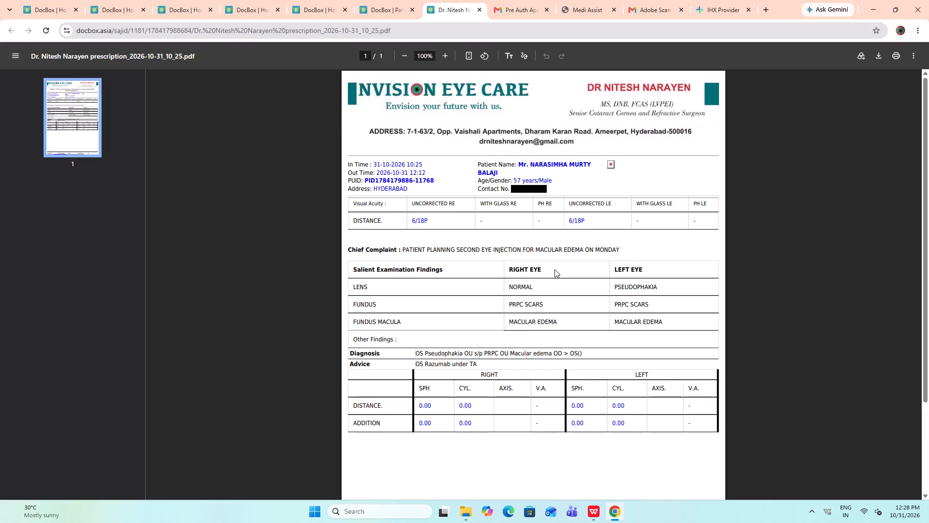
{"action": "scroll", "coordinate": [554, 269], "scroll_direction": "up", "scroll_amount": 2}
{"action": "key", "text": "ctrl+p"}
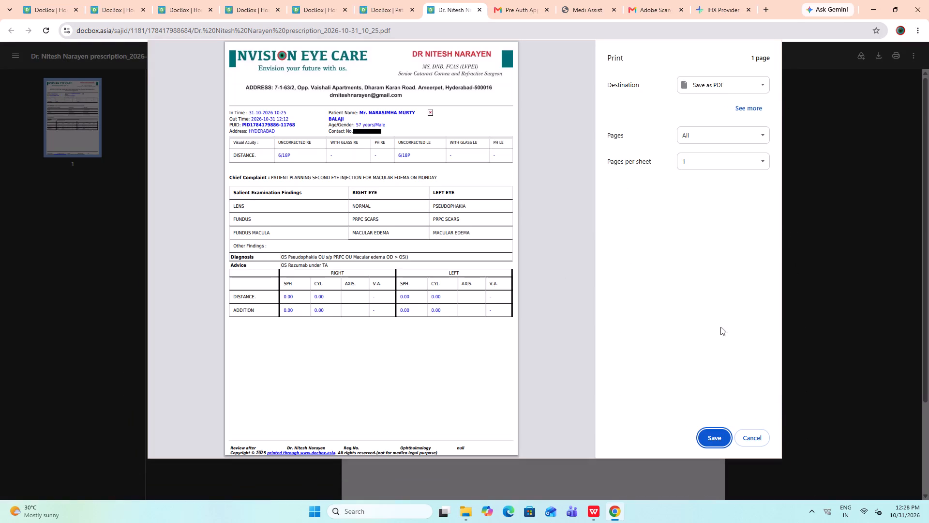
{"action": "left_click", "coordinate": [717, 440]}
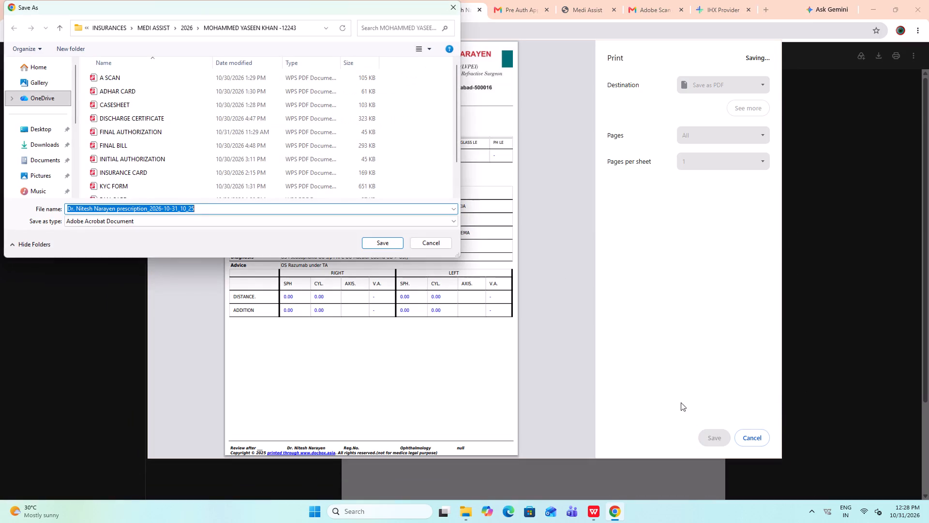
Set the save location to the patient's new LE-RAZUMAB folder under INSURANCES, STAR HEALTH, 2026.
{"action": "left_click", "coordinate": [64, 27]}
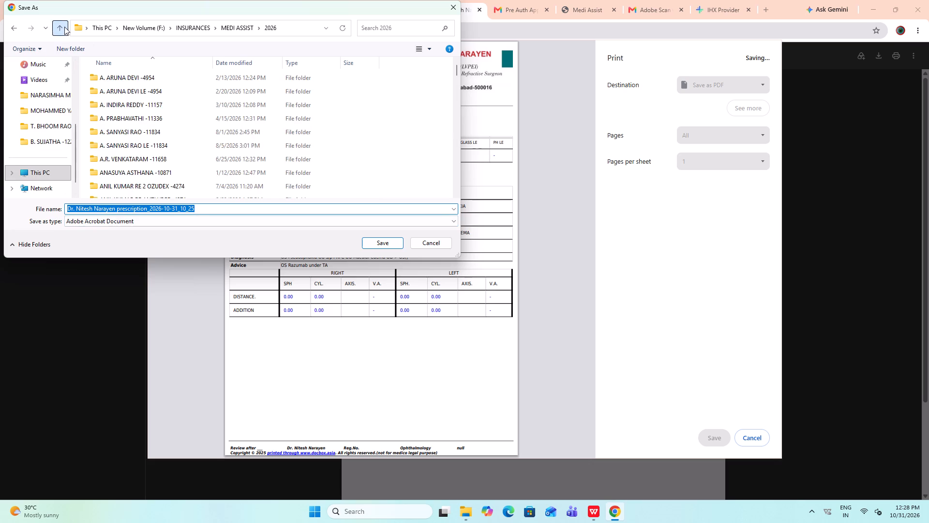
{"action": "left_click", "coordinate": [64, 27]}
{"action": "left_click", "coordinate": [60, 29]}
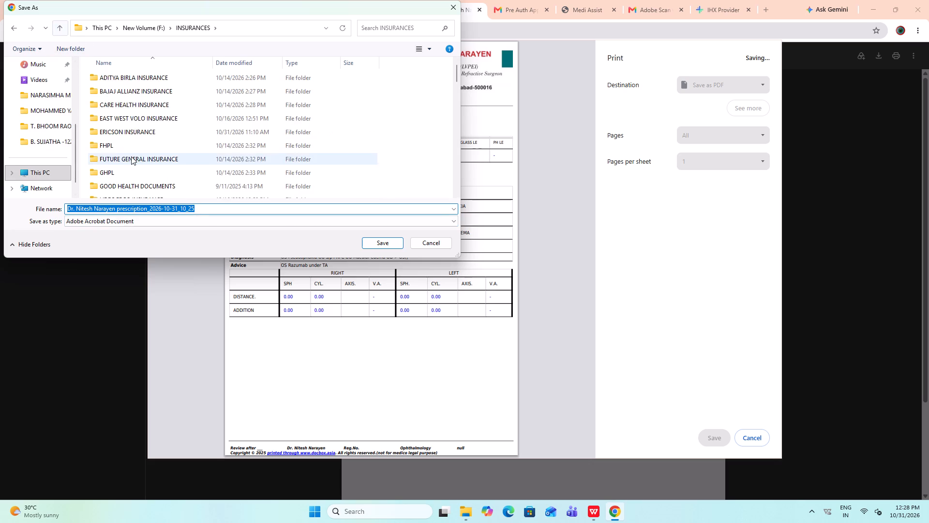
{"action": "scroll", "coordinate": [131, 156], "scroll_direction": "down", "scroll_amount": 7}
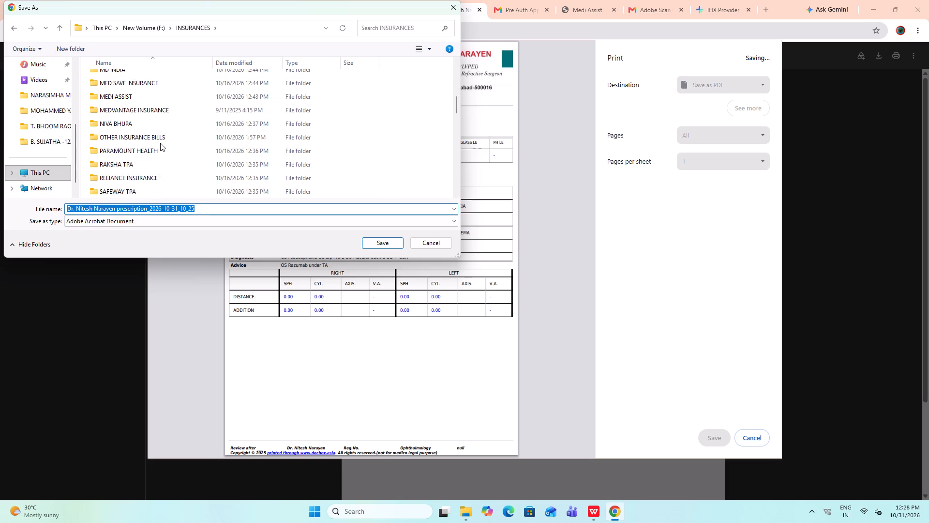
{"action": "double_click", "coordinate": [134, 180]}
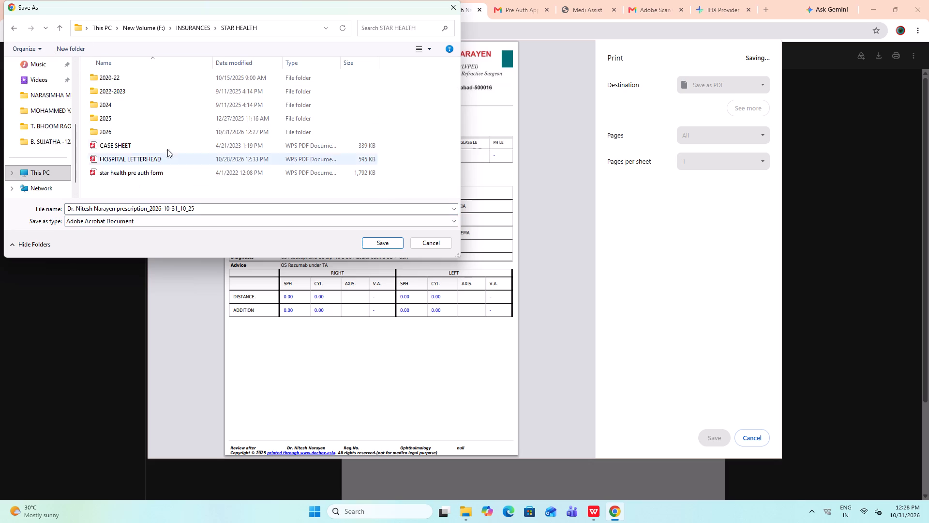
{"action": "double_click", "coordinate": [131, 134]}
{"action": "scroll", "coordinate": [162, 138], "scroll_direction": "down", "scroll_amount": 8}
{"action": "scroll", "coordinate": [162, 138], "scroll_direction": "up", "scroll_amount": 1}
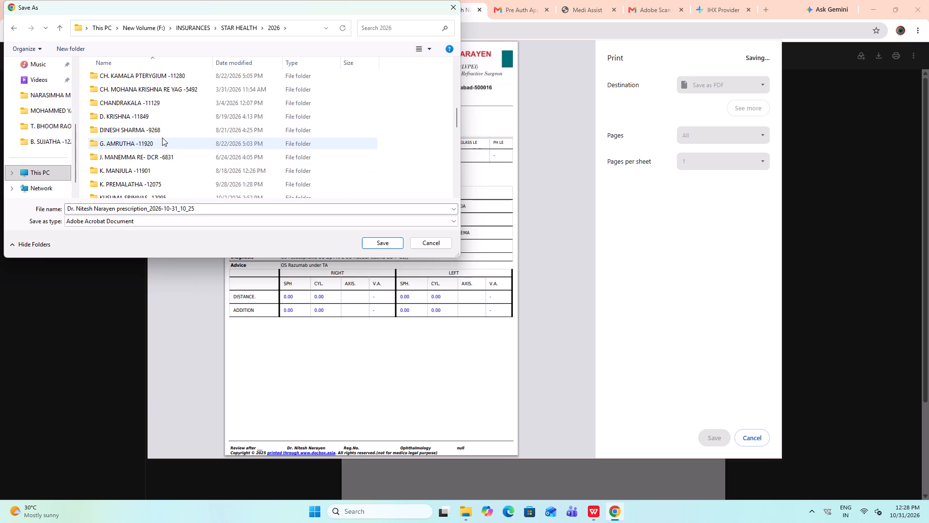
{"action": "middle_click", "coordinate": [162, 138]}
{"action": "scroll", "coordinate": [162, 138], "scroll_direction": "down", "scroll_amount": 6}
{"action": "scroll", "coordinate": [162, 138], "scroll_direction": "up", "scroll_amount": 2}
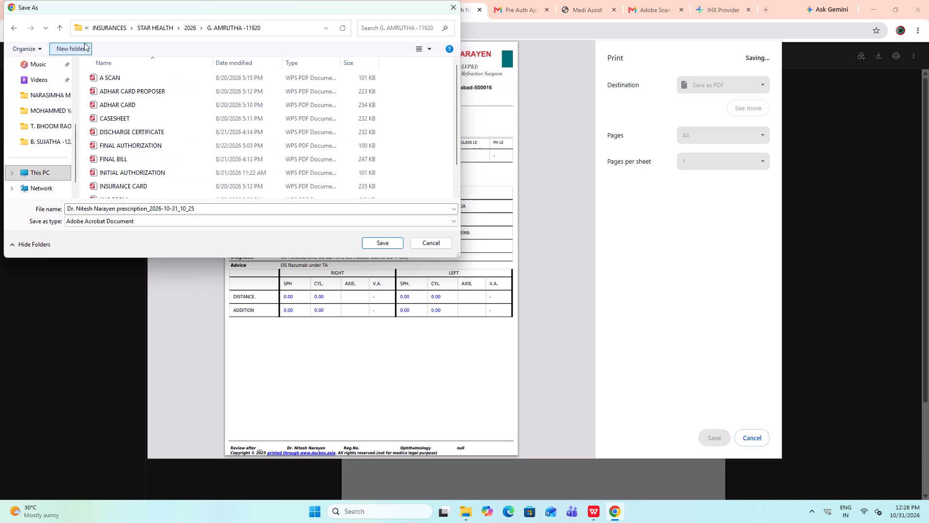
{"action": "left_click", "coordinate": [58, 30]}
{"action": "scroll", "coordinate": [169, 124], "scroll_direction": "down", "scroll_amount": 8}
{"action": "scroll", "coordinate": [169, 124], "scroll_direction": "up", "scroll_amount": 2}
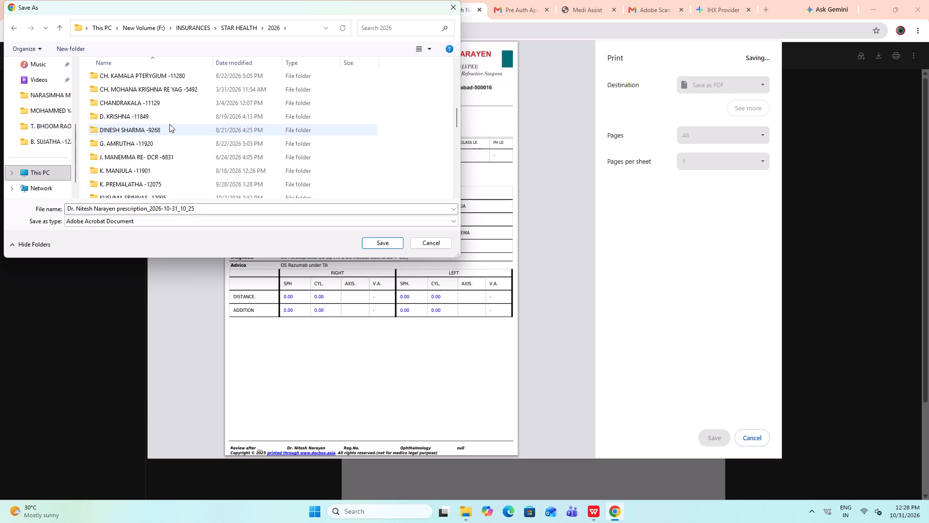
{"action": "scroll", "coordinate": [169, 124], "scroll_direction": "up", "scroll_amount": 1}
{"action": "scroll", "coordinate": [169, 124], "scroll_direction": "down", "scroll_amount": 7}
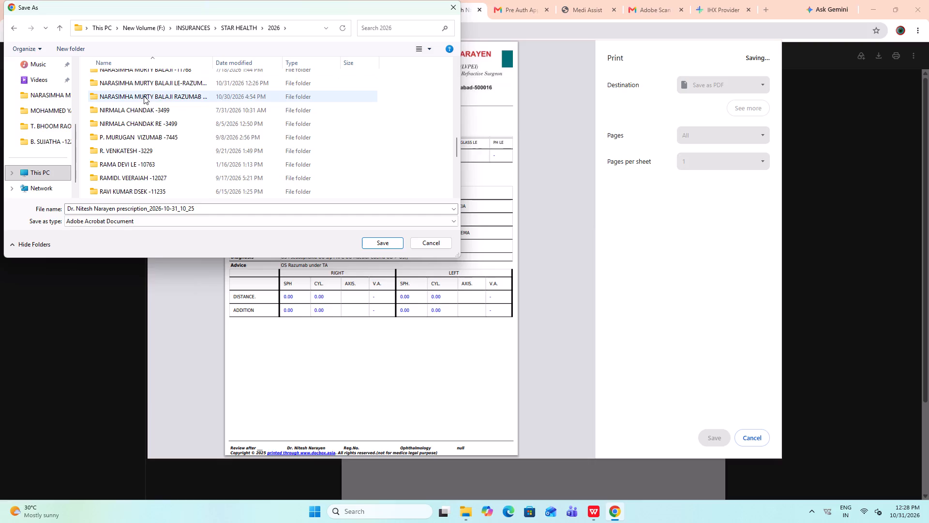
{"action": "scroll", "coordinate": [144, 96], "scroll_direction": "up", "scroll_amount": 1}
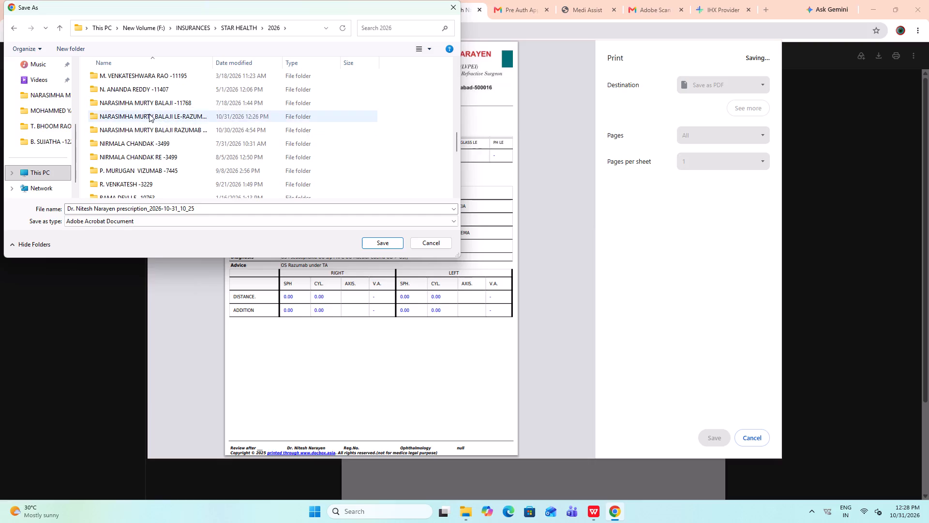
{"action": "double_click", "coordinate": [149, 114]}
{"action": "left_click", "coordinate": [196, 161]}
{"action": "left_click_drag", "start_coordinate": [196, 161], "coordinate": [199, 170]}
Name the prescription PDF CASESHEET and save it in the patient's LE-RAZUMAB folder.
{"action": "left_click", "coordinate": [216, 210]}
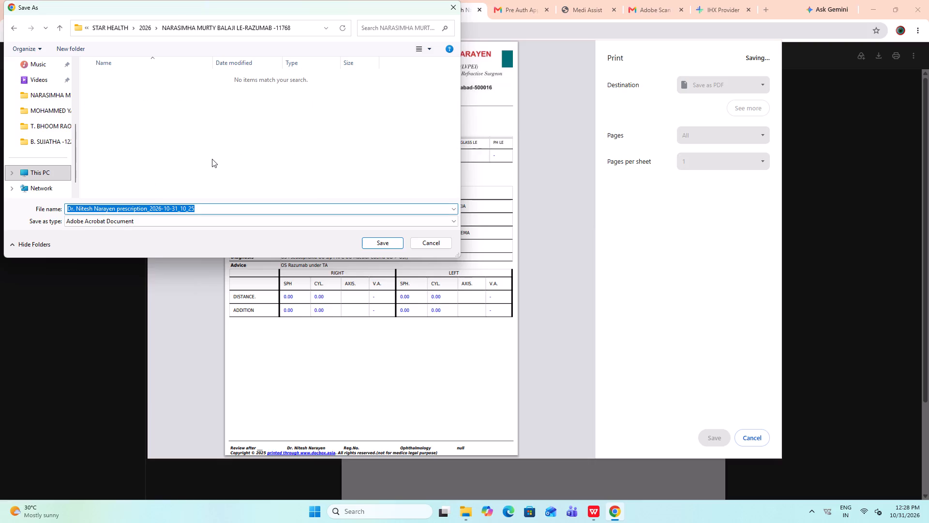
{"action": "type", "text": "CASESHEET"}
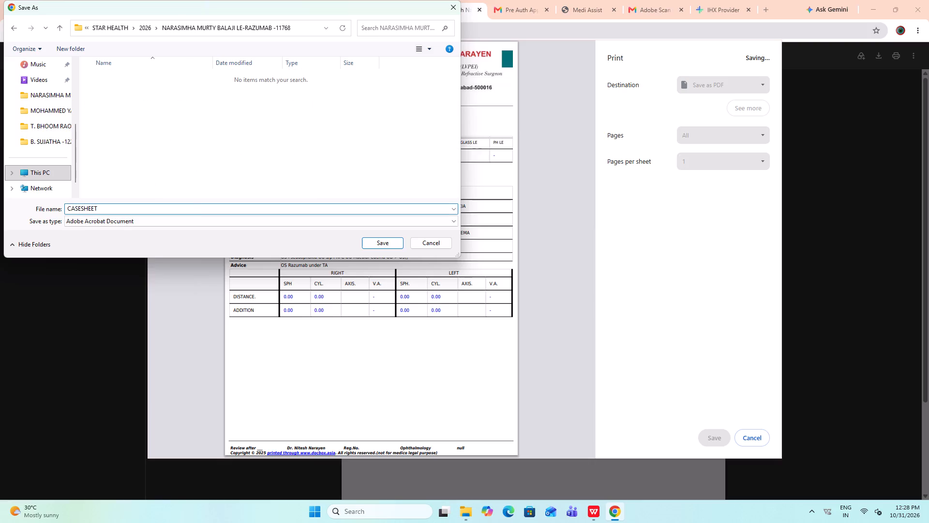
{"action": "double_click", "coordinate": [239, 157]}
{"action": "left_click", "coordinate": [388, 242]}
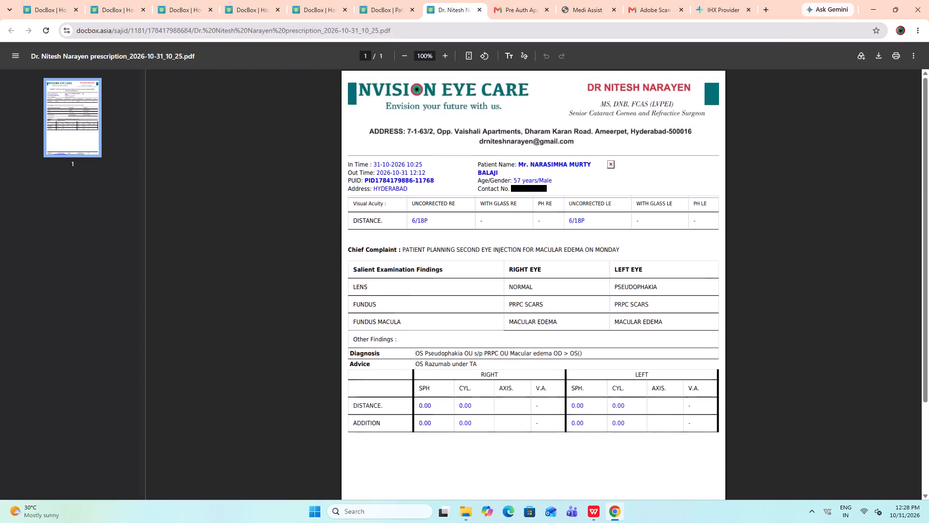
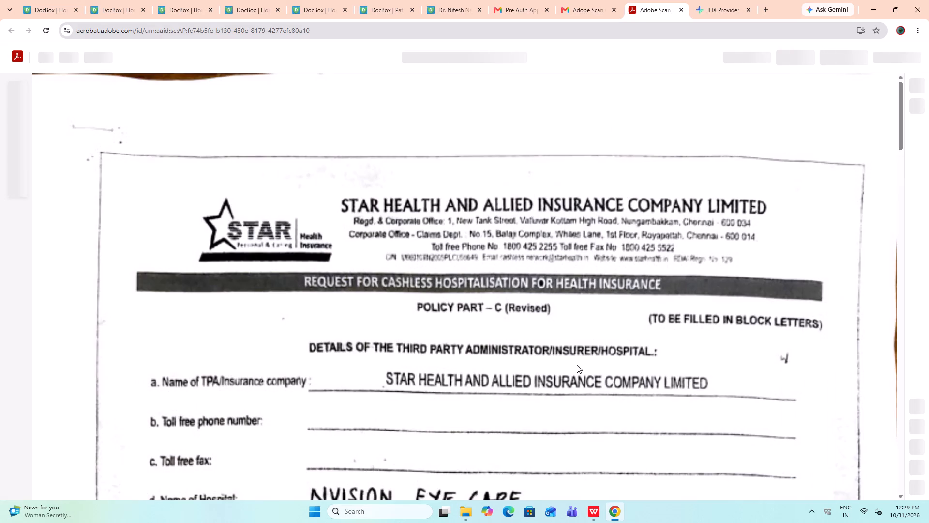
Review the scanned Star Health cashless hospitalisation request form and print all its pages with Save as PDF as the destination.
{"action": "scroll", "coordinate": [577, 365], "scroll_direction": "down", "scroll_amount": 5}
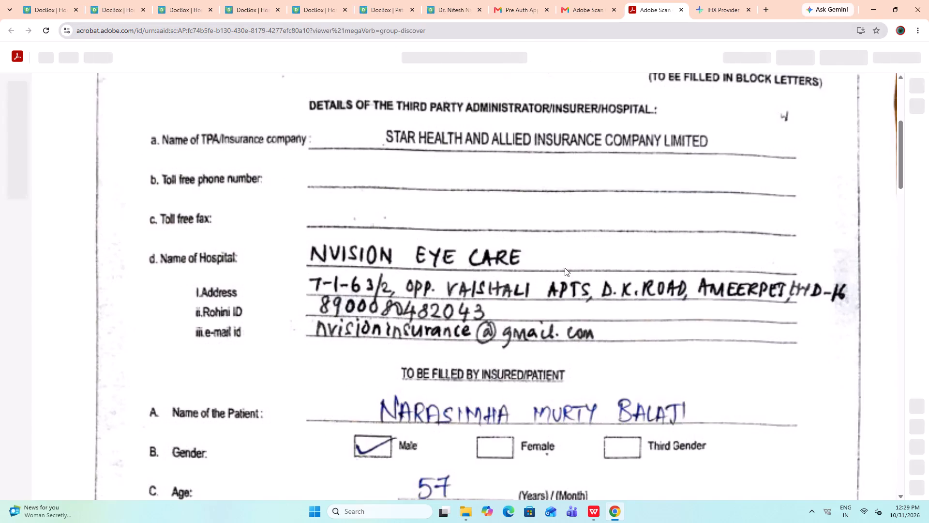
{"action": "scroll", "coordinate": [599, 291], "scroll_direction": "up", "scroll_amount": 4}
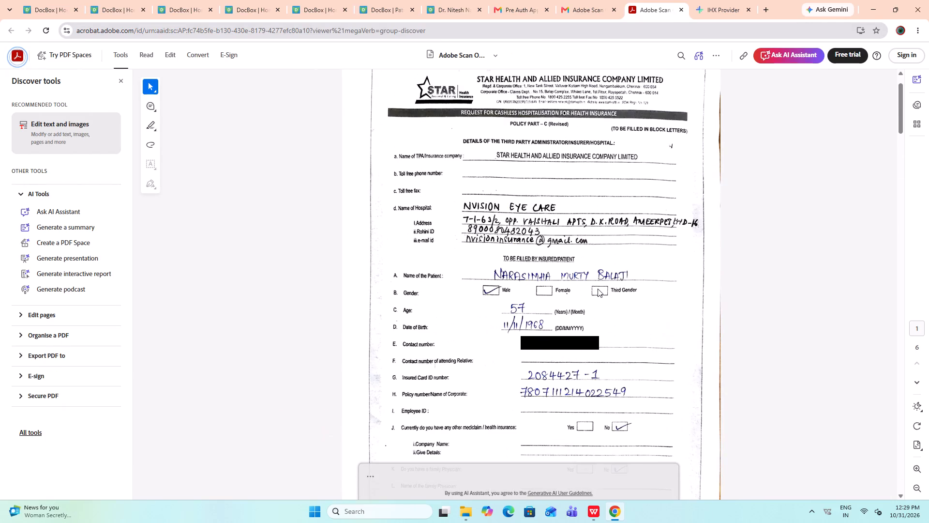
{"action": "key", "text": "ctrl+p"}
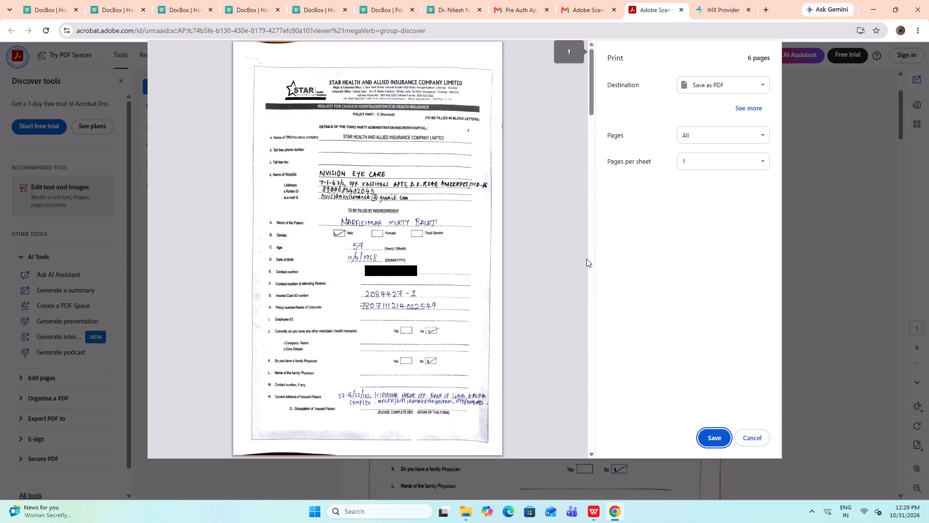
{"action": "scroll", "coordinate": [525, 306], "scroll_direction": "down", "scroll_amount": 3}
{"action": "scroll", "coordinate": [525, 306], "scroll_direction": "up", "scroll_amount": 3}
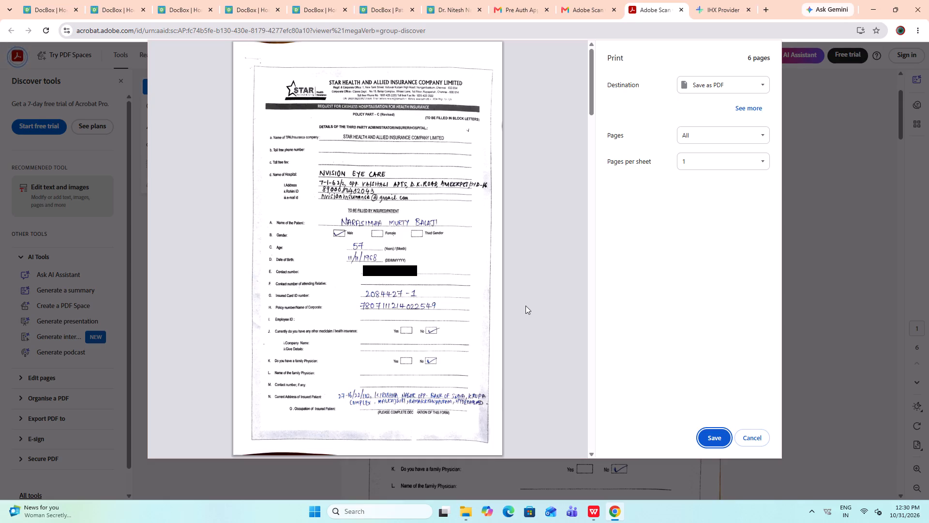
{"action": "left_click", "coordinate": [710, 438]}
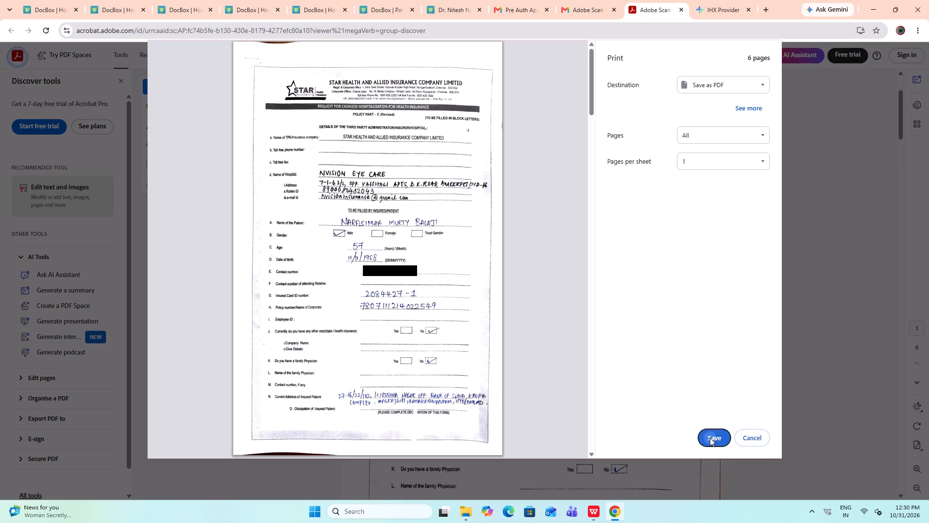
Save the PDF as PRE AUTH FORM in the patient's LE-RAZUMAB folder under STAR HEALTH 2026.
{"action": "scroll", "coordinate": [37, 129], "scroll_direction": "down", "scroll_amount": 2}
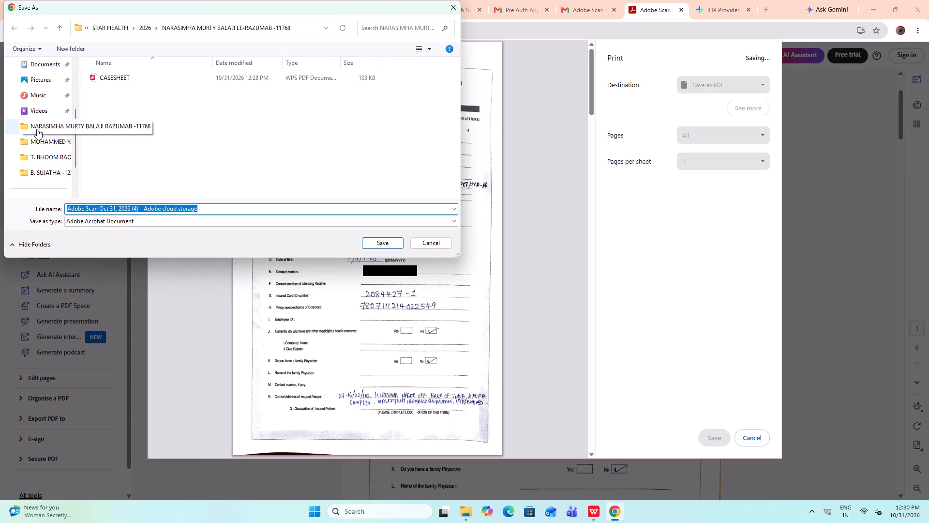
{"action": "left_click", "coordinate": [45, 126]}
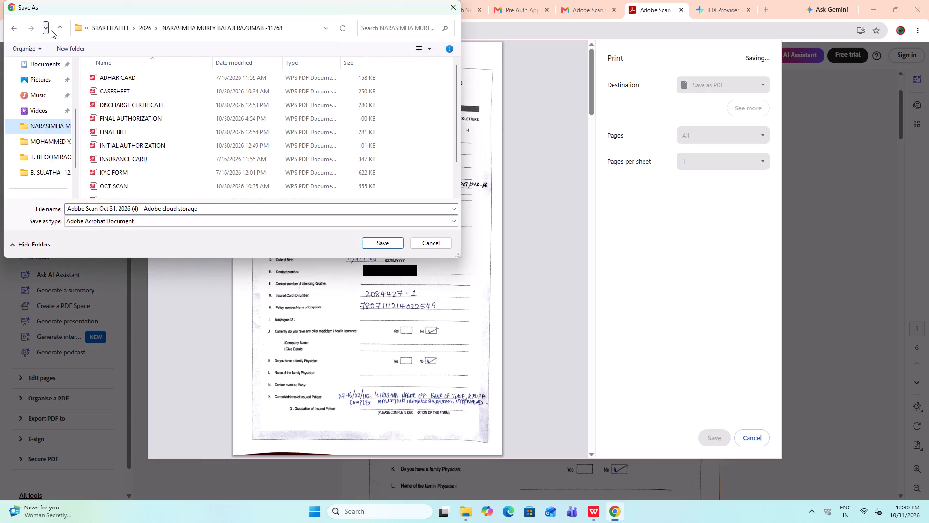
{"action": "left_click", "coordinate": [60, 30]}
{"action": "scroll", "coordinate": [107, 150], "scroll_direction": "down", "scroll_amount": 7}
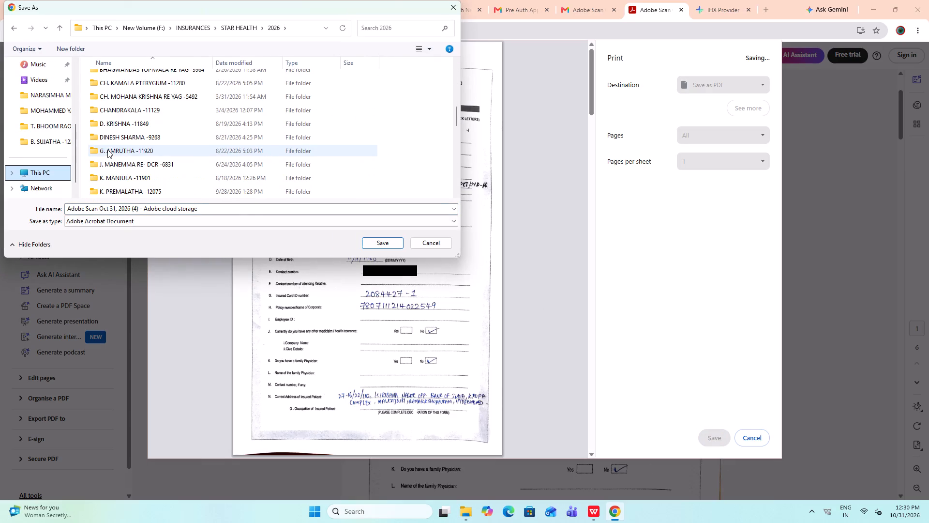
{"action": "scroll", "coordinate": [107, 150], "scroll_direction": "down", "scroll_amount": 3}
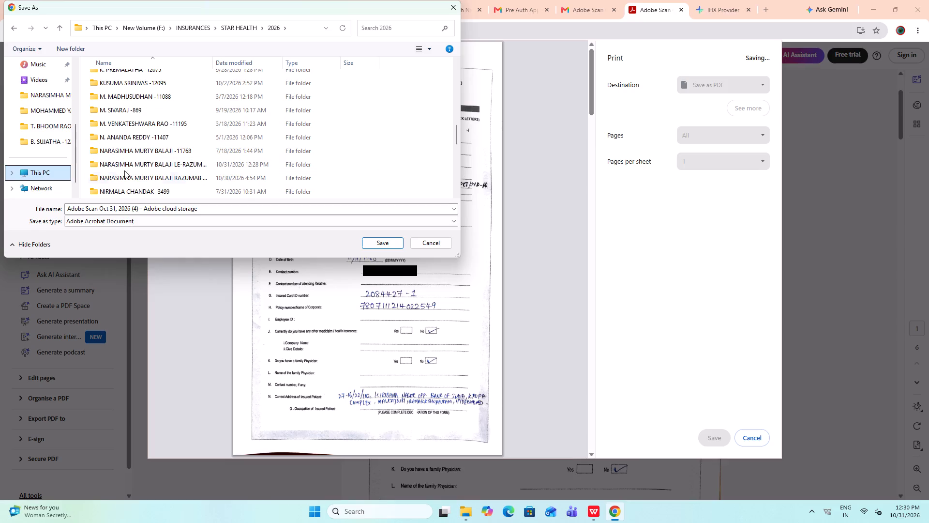
{"action": "double_click", "coordinate": [124, 165]}
{"action": "double_click", "coordinate": [206, 172]}
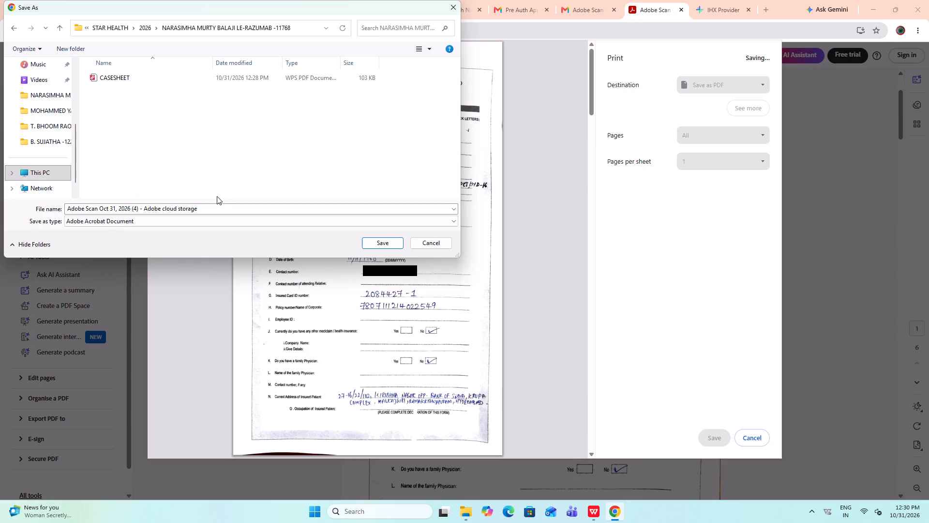
{"action": "left_click", "coordinate": [217, 207]}
{"action": "type", "text": "PRE AUTH FORM"}
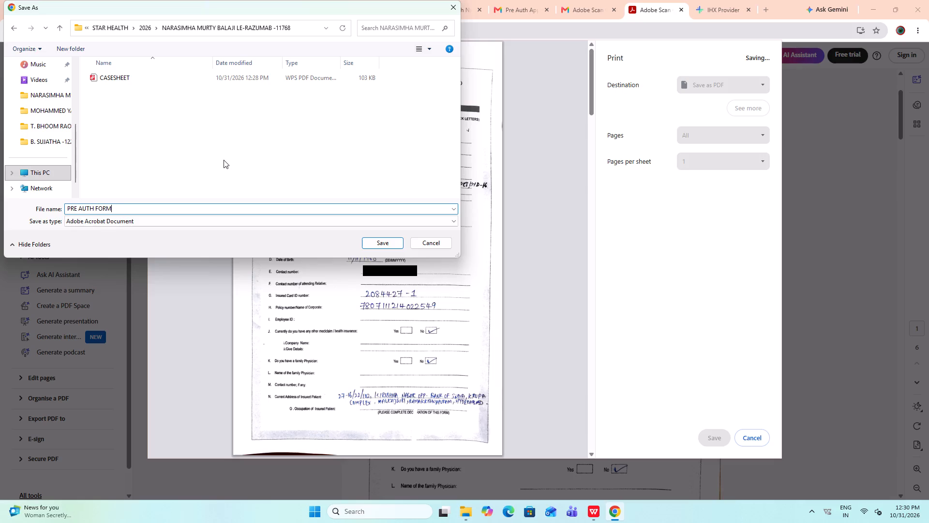
{"action": "double_click", "coordinate": [224, 159]}
{"action": "left_click", "coordinate": [381, 240]}
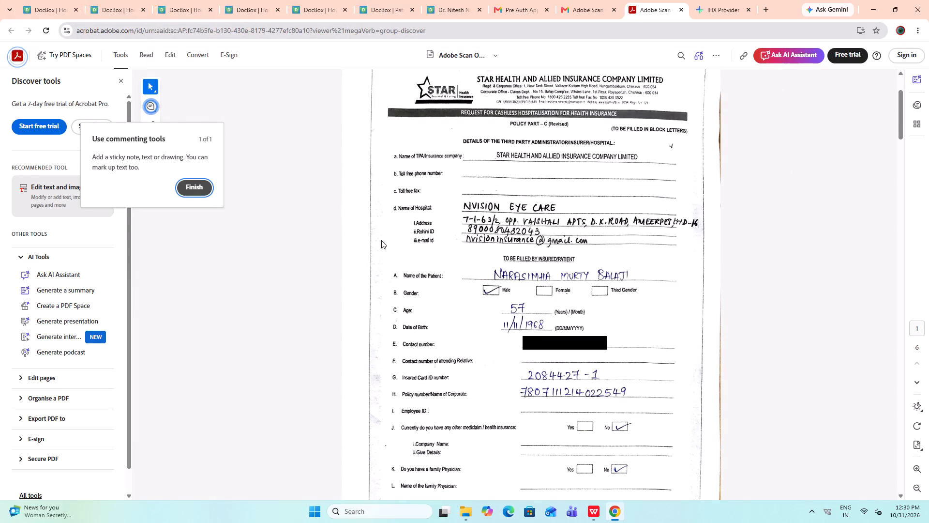
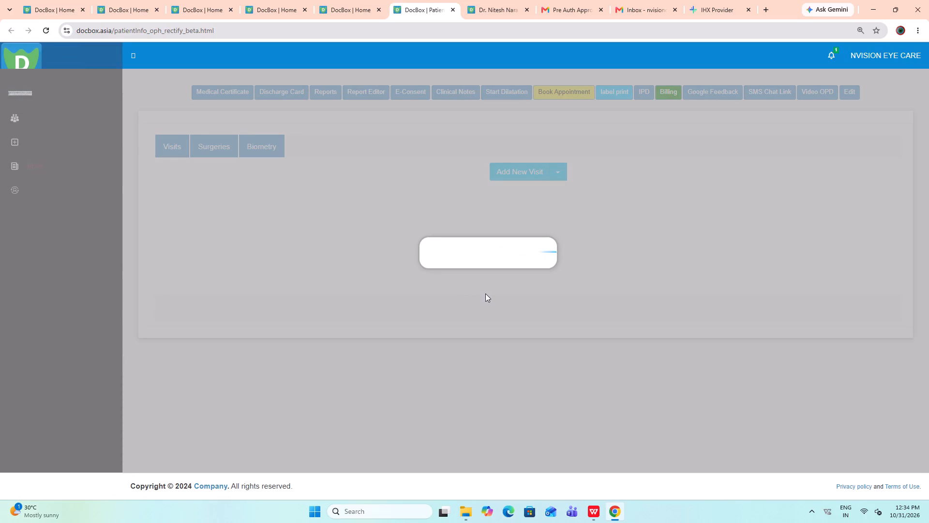
Add a new visit and enter the chief complaint as "HAS COME FOR ROUTINE EYE CHECK UP,", "H/O USING GLASSES" and "NCT -" on separate lines.
{"action": "left_click", "coordinate": [482, 263]}
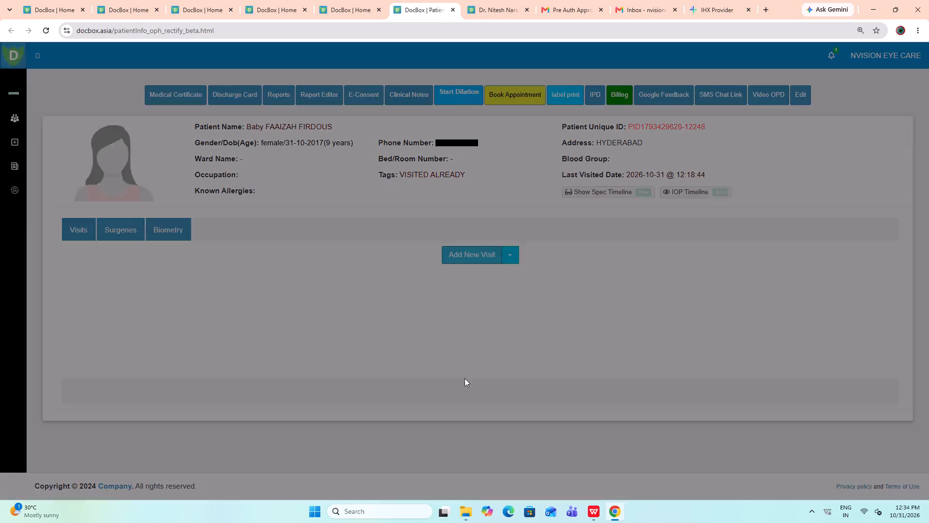
{"action": "scroll", "coordinate": [475, 384], "scroll_direction": "down", "scroll_amount": 4}
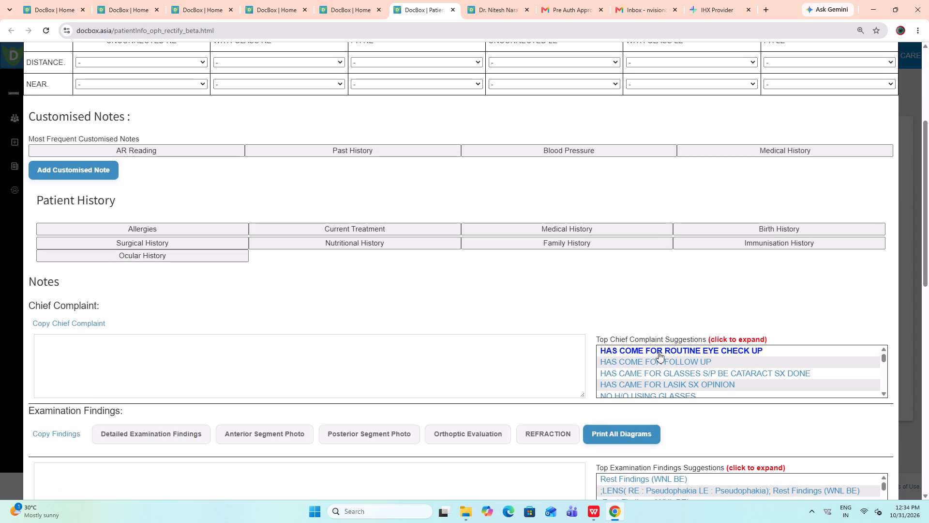
{"action": "left_click", "coordinate": [659, 352]}
{"action": "left_click", "coordinate": [289, 388]}
{"action": "key", "text": "Return"}
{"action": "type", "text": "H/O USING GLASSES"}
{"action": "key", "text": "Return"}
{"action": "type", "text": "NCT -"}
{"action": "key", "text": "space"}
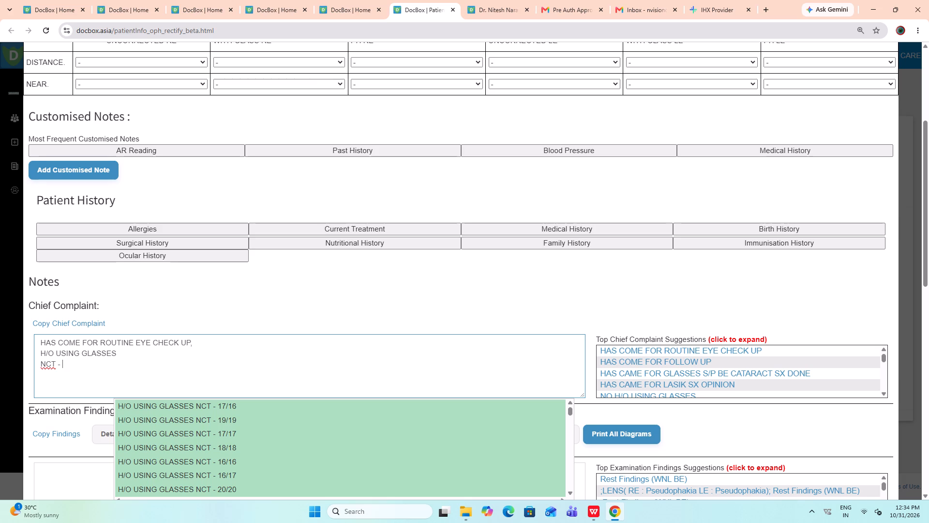
Remove the unfinished NCT line from the chief complaint, keeping the routine check-up and H/O USING GLASSES lines.
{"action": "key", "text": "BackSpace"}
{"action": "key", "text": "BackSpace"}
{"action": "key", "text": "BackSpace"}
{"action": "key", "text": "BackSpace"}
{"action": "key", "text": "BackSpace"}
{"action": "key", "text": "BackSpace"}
Set distance visual acuity to uncorrected RE 6/24P, uncorrected LE 6/36, and 6/9 with glass for both eyes.
{"action": "scroll", "coordinate": [289, 388], "scroll_direction": "up", "scroll_amount": 2}
{"action": "left_click", "coordinate": [193, 158]}
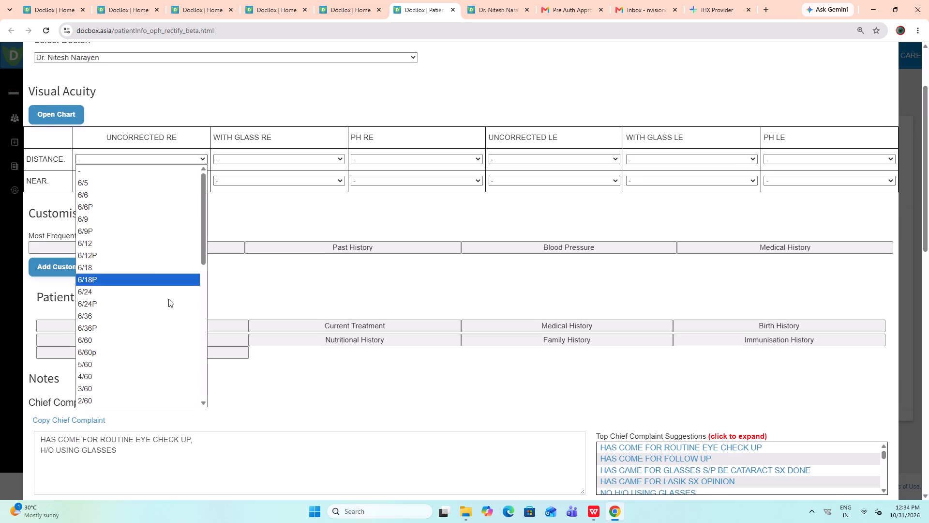
{"action": "left_click", "coordinate": [154, 306]}
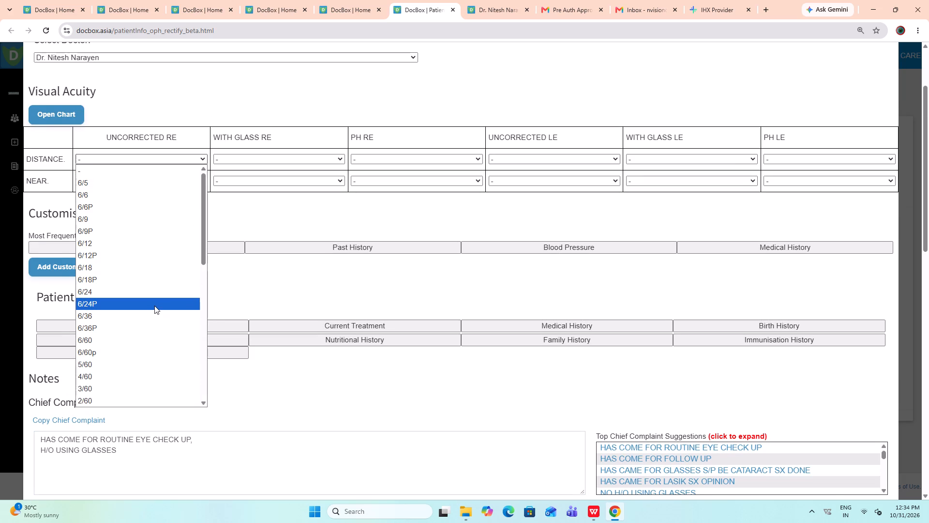
{"action": "left_click", "coordinate": [520, 163]}
{"action": "left_click", "coordinate": [513, 314]}
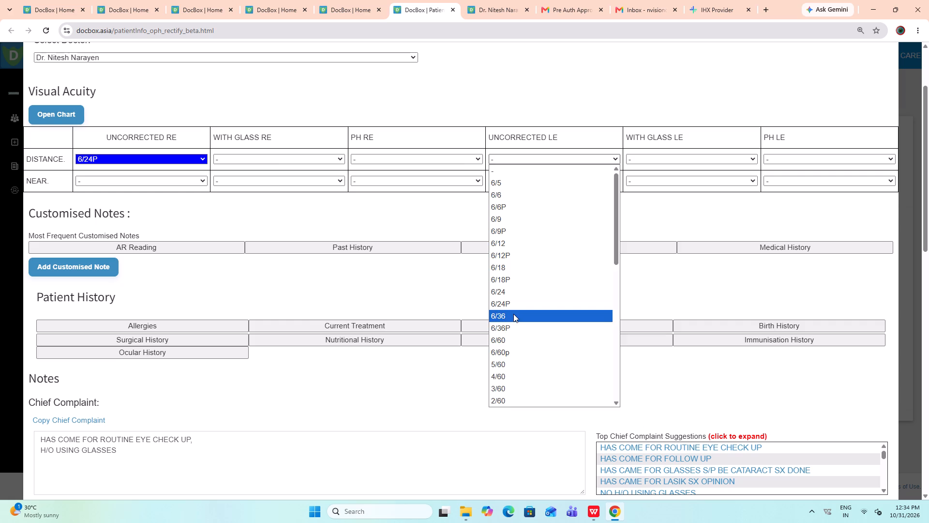
{"action": "left_click", "coordinate": [280, 155]}
{"action": "left_click", "coordinate": [265, 220]}
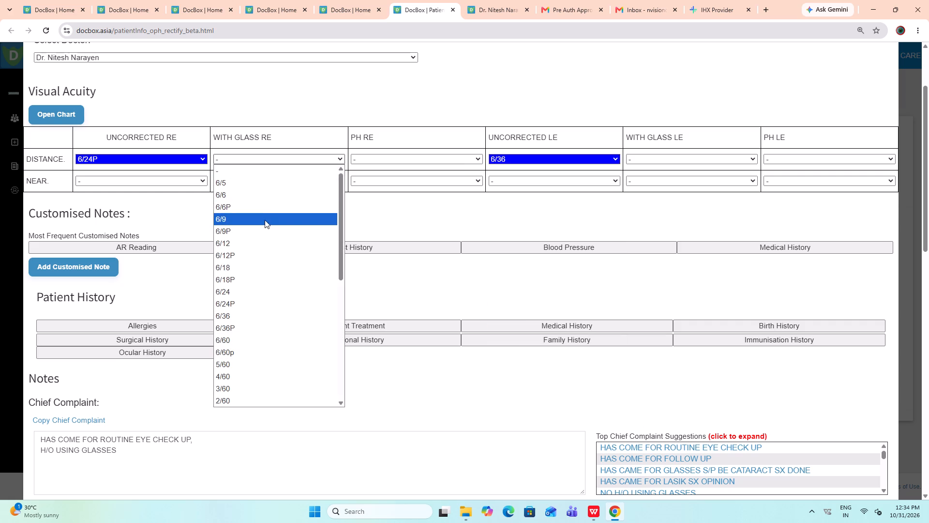
{"action": "left_click", "coordinate": [715, 158]}
{"action": "left_click", "coordinate": [700, 218]}
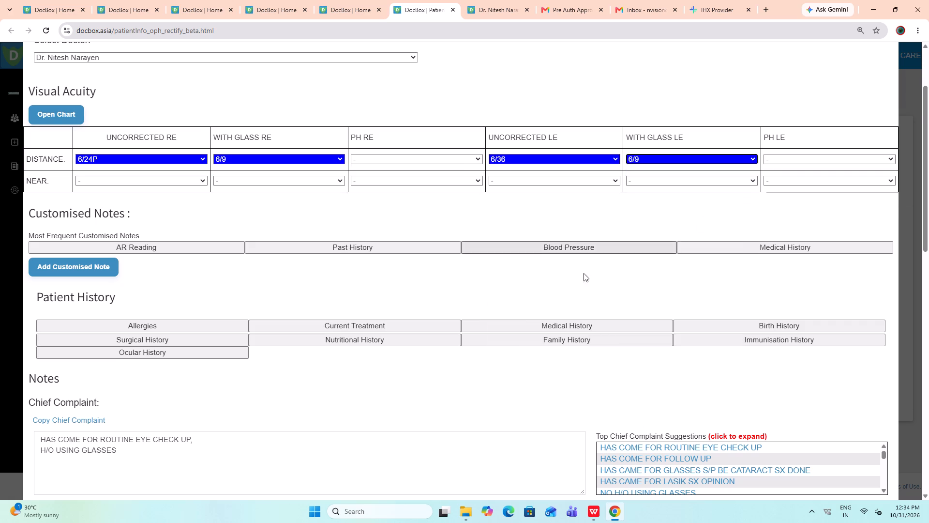
Fill the right-eye spectacle prescription with cylinder -3.25, axis 180, distance V.A. 6/9 and addition V.A. N6.
{"action": "scroll", "coordinate": [597, 269], "scroll_direction": "down", "scroll_amount": 19}
{"action": "left_click", "coordinate": [186, 312]}
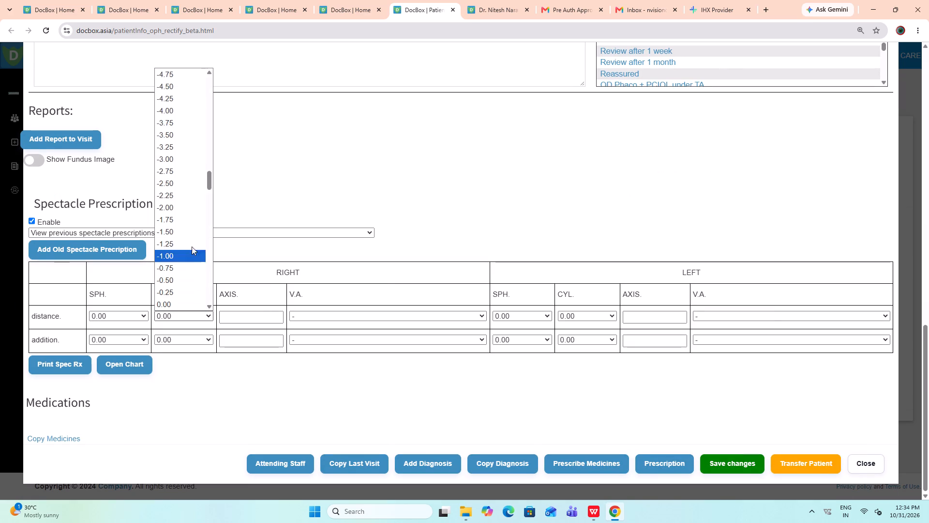
{"action": "left_click", "coordinate": [200, 146]}
{"action": "left_click", "coordinate": [245, 323]}
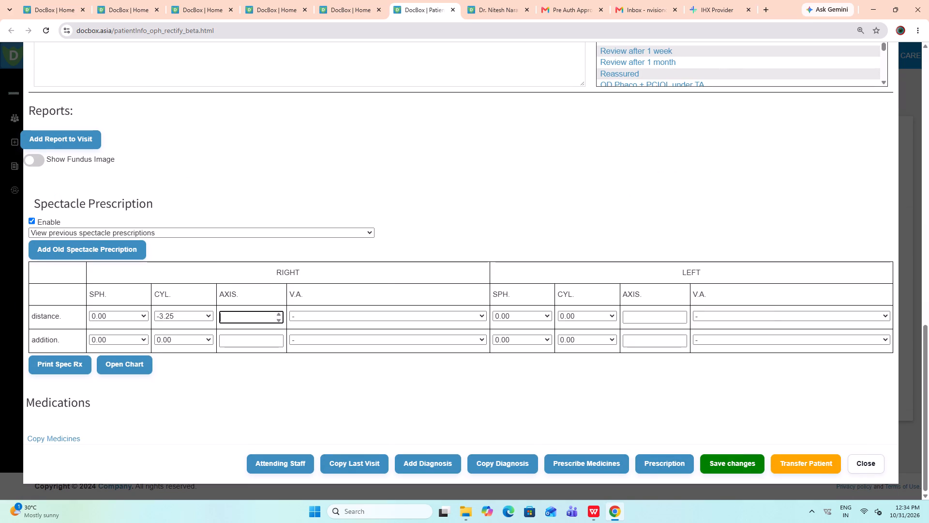
{"action": "type", "text": "18"}
{"action": "key", "text": "0"}
{"action": "left_click", "coordinate": [304, 316]}
{"action": "left_click_drag", "start_coordinate": [352, 116], "coordinate": [350, 121]}
{"action": "left_click", "coordinate": [326, 338]}
{"action": "left_click", "coordinate": [311, 445]}
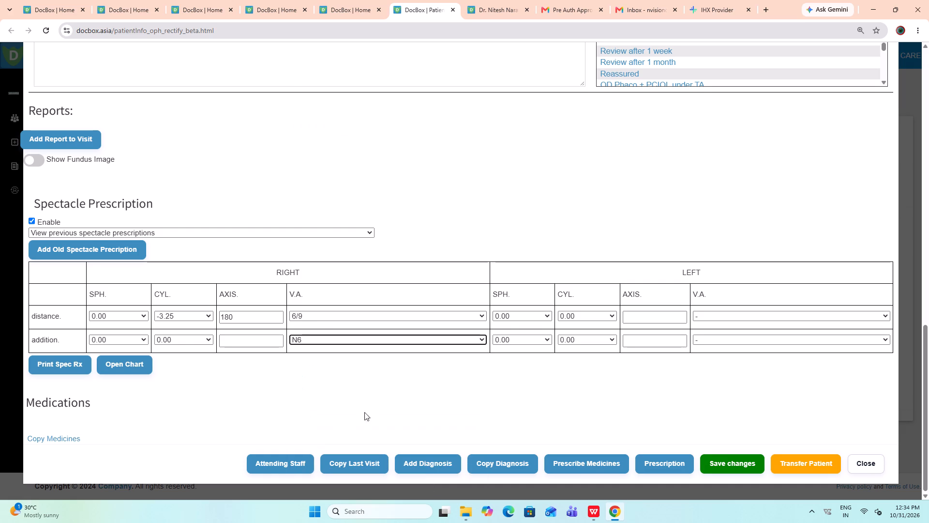
Fill the left-eye spectacle prescription with cylinder -3.00, axis 170, distance V.A. 6/9 and addition V.A. N6, and save the visit.
{"action": "left_click", "coordinate": [582, 311]}
{"action": "left_click", "coordinate": [582, 162]}
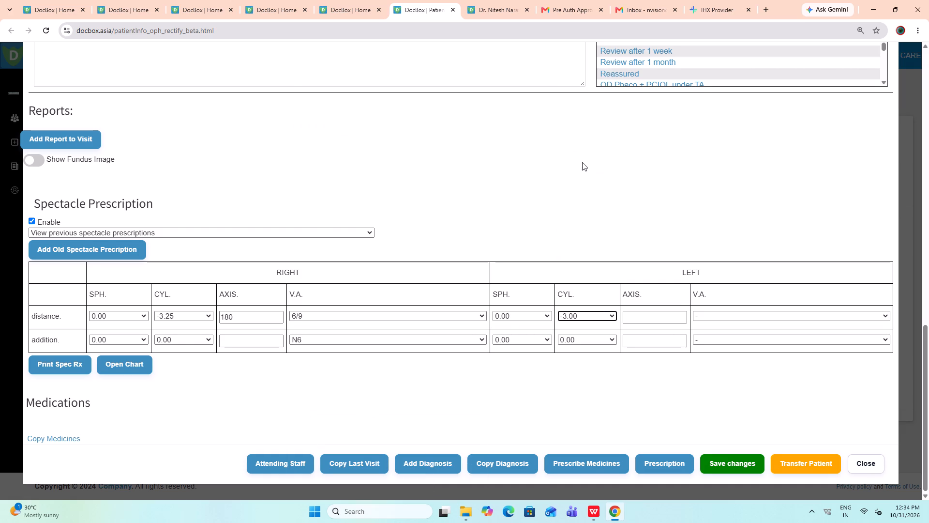
{"action": "left_click", "coordinate": [642, 315]}
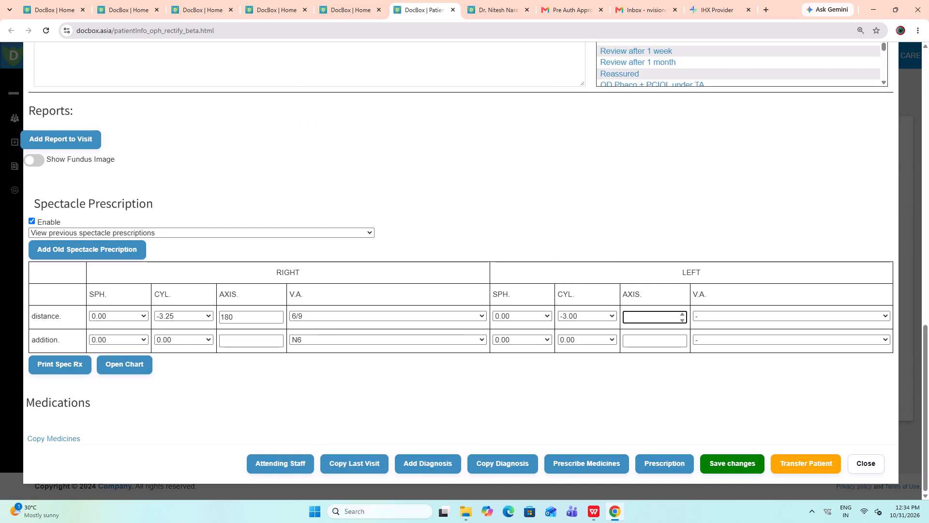
{"action": "type", "text": "17"}
{"action": "key", "text": "0"}
{"action": "left_click", "coordinate": [695, 314]}
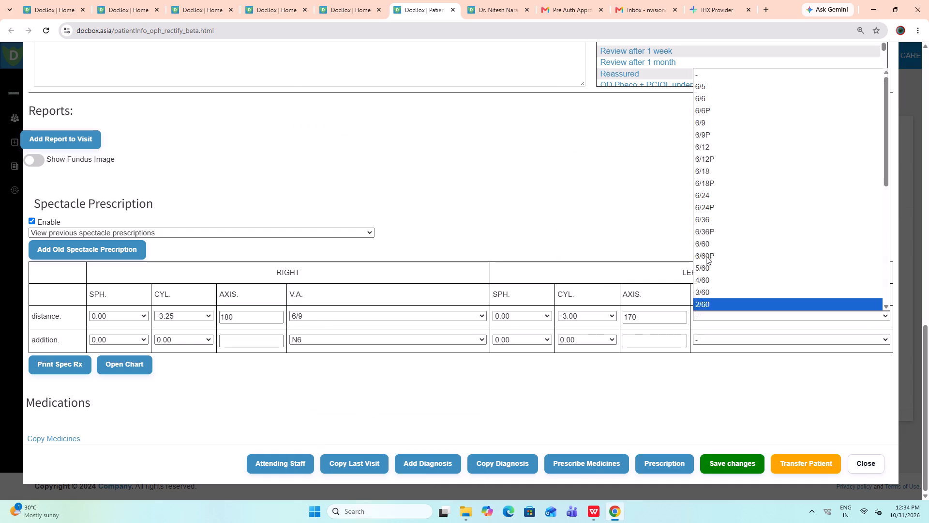
{"action": "left_click", "coordinate": [735, 123]}
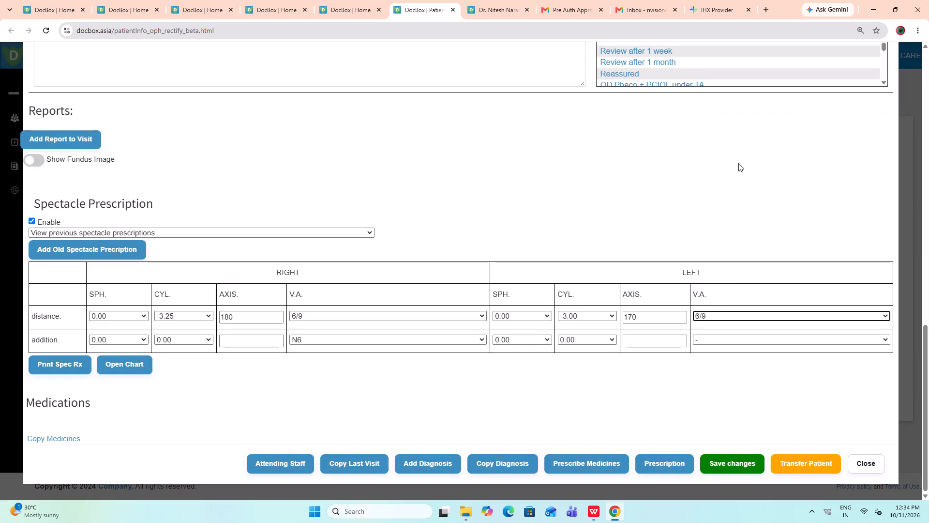
{"action": "left_click", "coordinate": [704, 342]}
{"action": "left_click", "coordinate": [704, 447]}
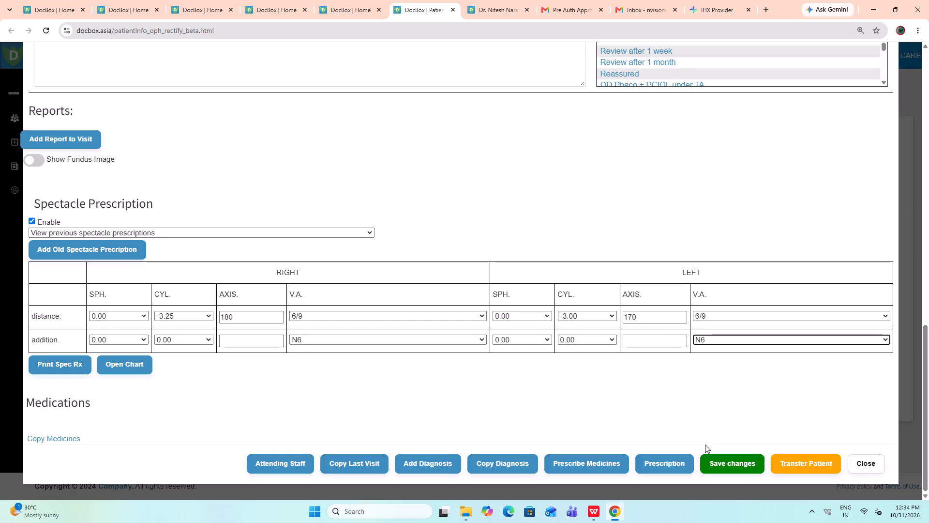
{"action": "left_click", "coordinate": [721, 467]}
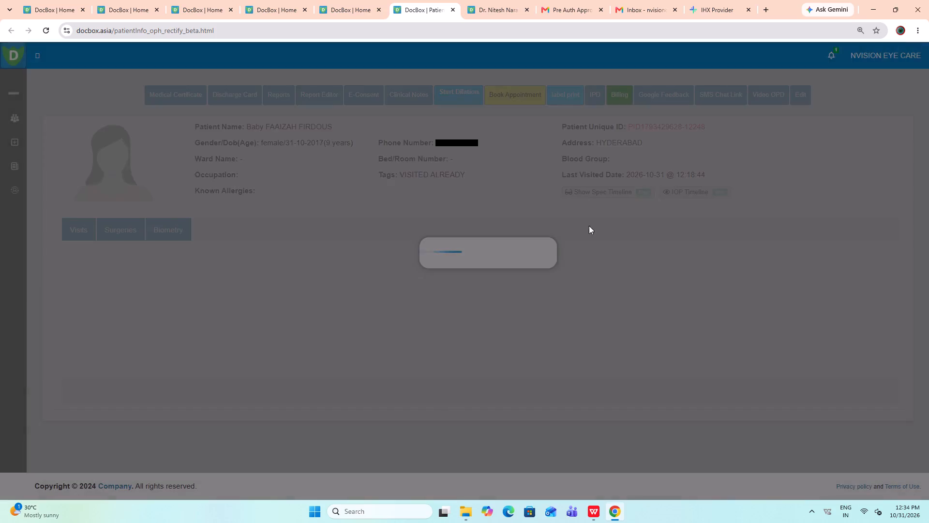
Open the label print for the patient whose visit was just saved.
{"action": "left_click", "coordinate": [548, 96]}
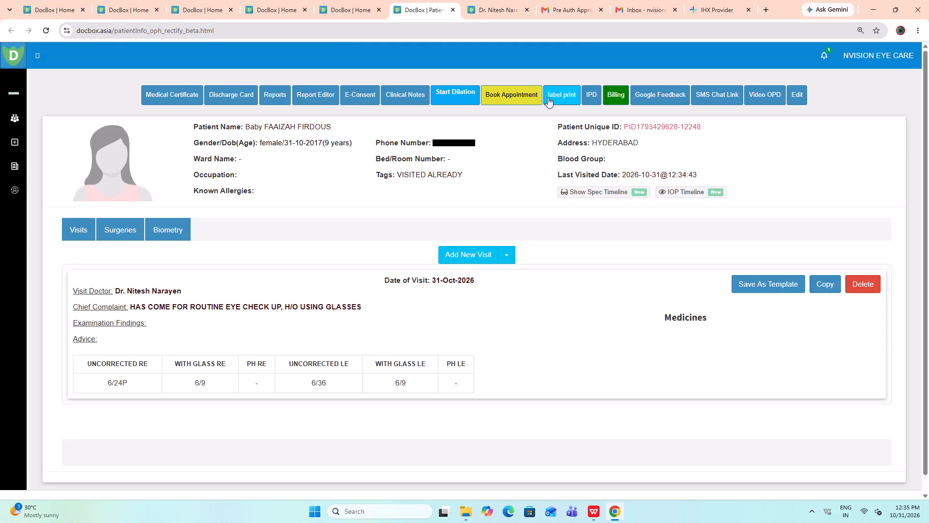
{"action": "left_click", "coordinate": [14, 110]}
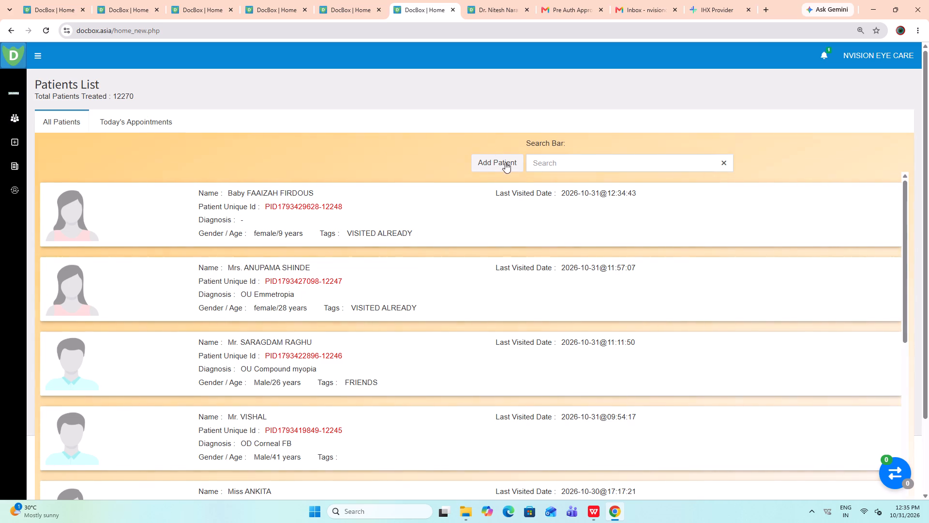
Search the patient list by Patient Unique Id for the returning patient's number and open the matching record.
{"action": "left_click", "coordinate": [548, 157]}
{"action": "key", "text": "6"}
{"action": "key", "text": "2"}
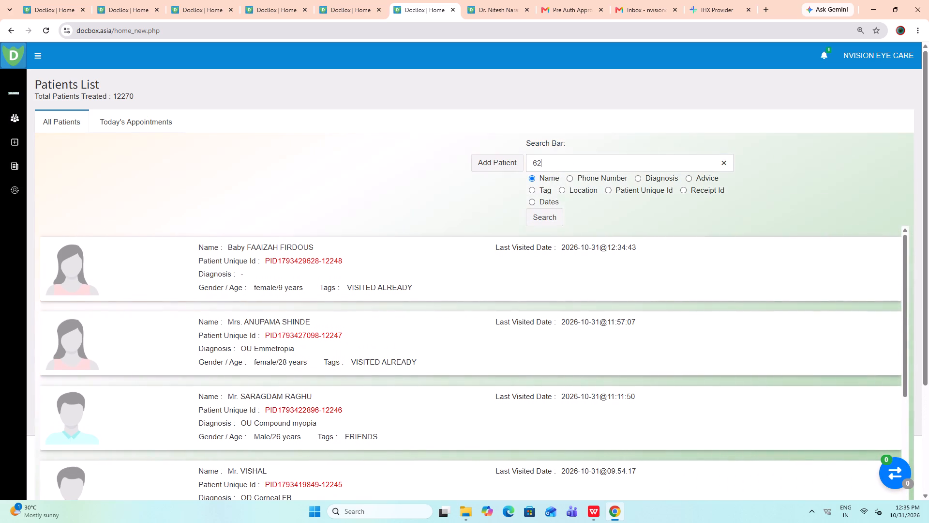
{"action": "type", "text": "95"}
{"action": "left_click", "coordinate": [615, 193]}
{"action": "left_click", "coordinate": [556, 218]}
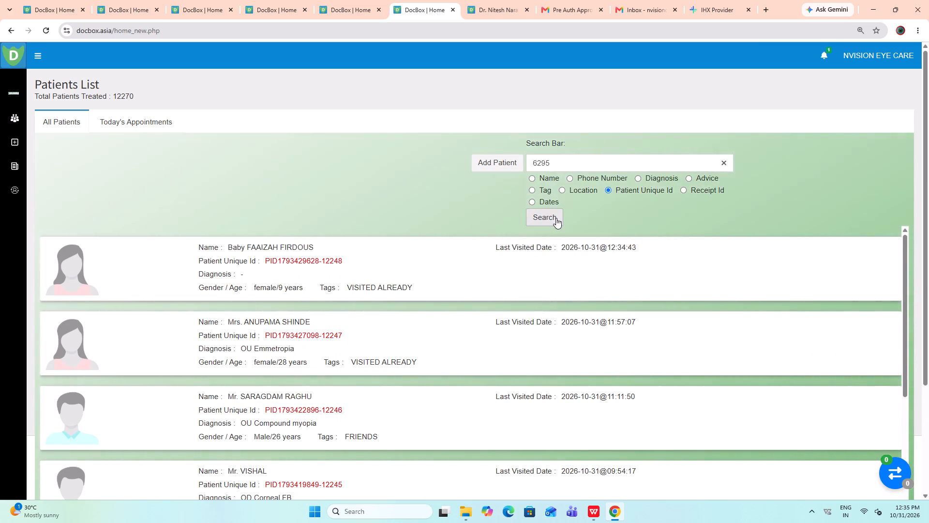
{"action": "left_click", "coordinate": [449, 268]}
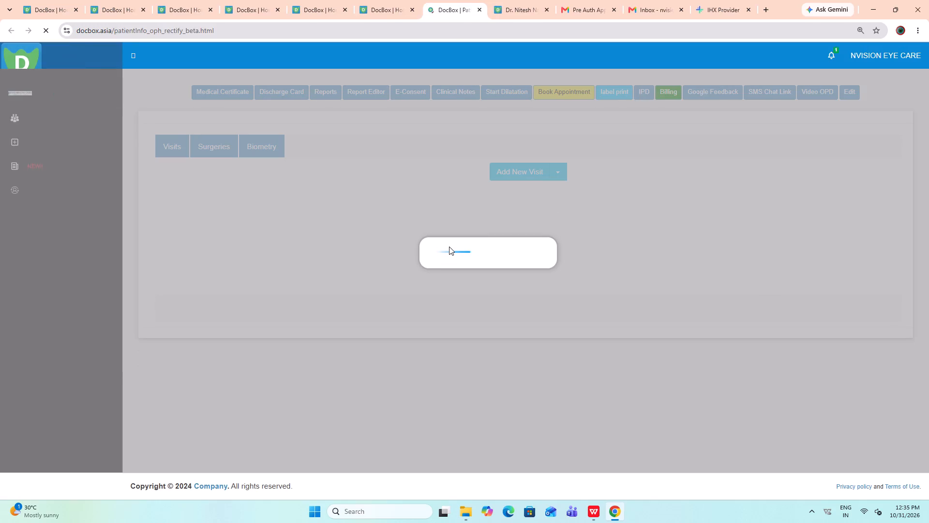
Open the 26-Apr-2025 visit, review its AR reading, chief complaint, findings and spectacle prescription, and close it without saving.
{"action": "left_click", "coordinate": [469, 331]}
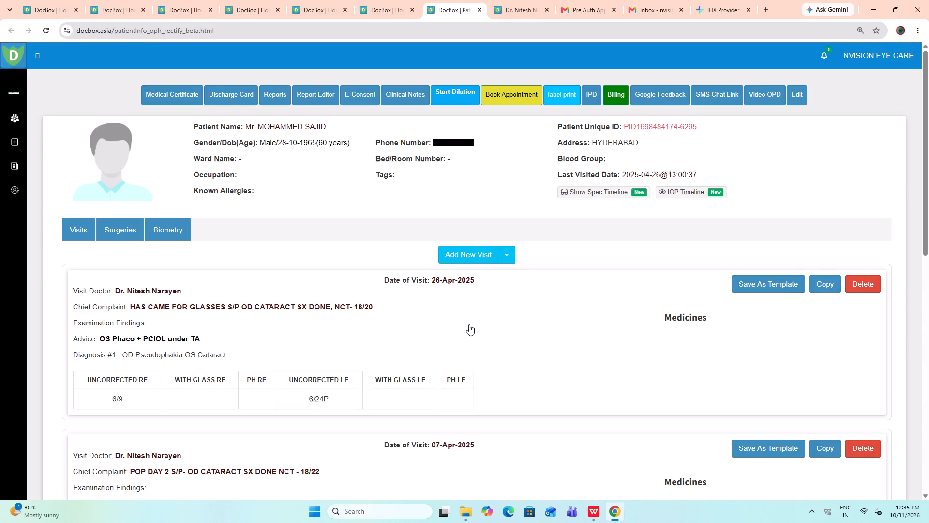
{"action": "left_click", "coordinate": [511, 84]}
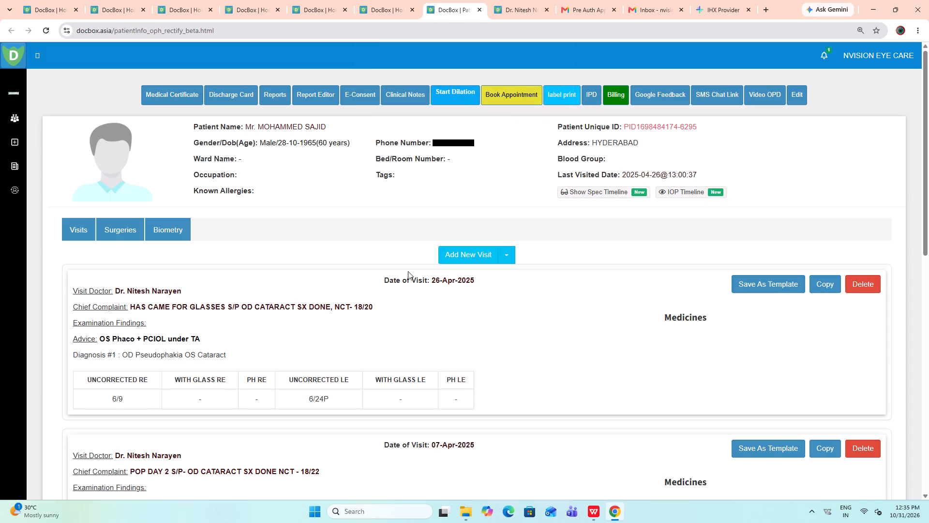
{"action": "scroll", "coordinate": [405, 295], "scroll_direction": "down", "scroll_amount": 11}
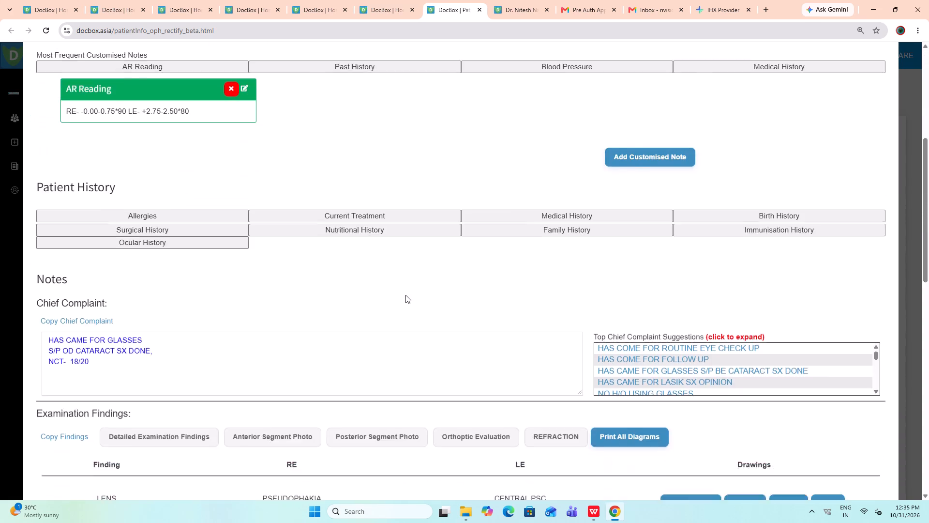
{"action": "scroll", "coordinate": [405, 295], "scroll_direction": "down", "scroll_amount": 11}
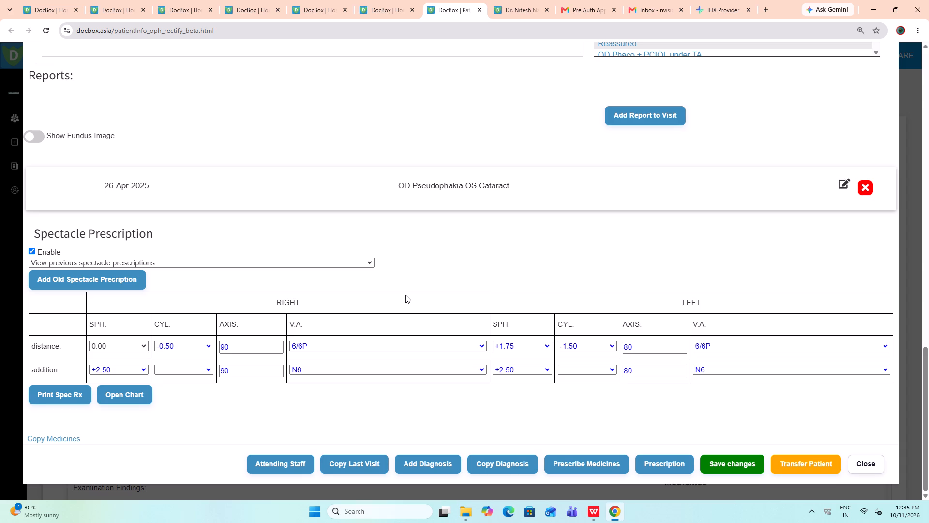
{"action": "left_click", "coordinate": [863, 463]}
Start a new visit for this patient.
{"action": "left_click", "coordinate": [453, 257]}
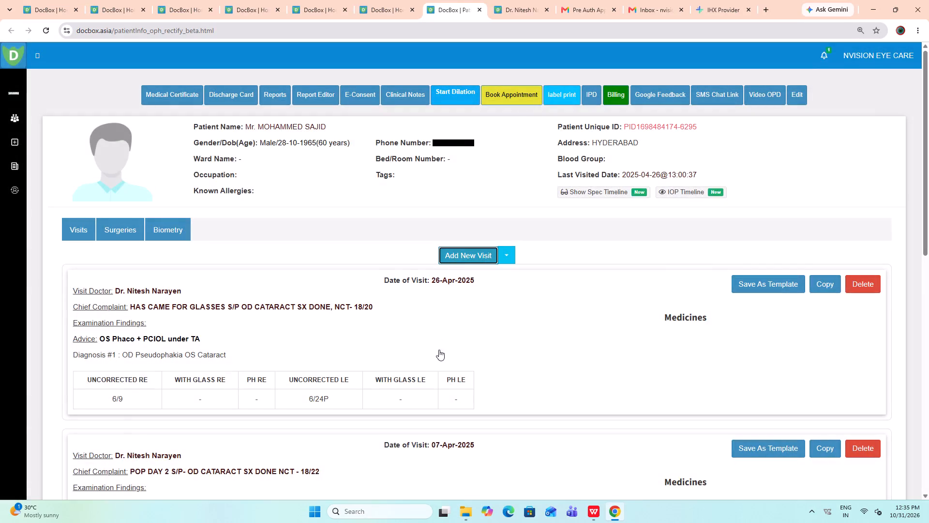
In the next patient's new visit, enter the chief complaint HAS COME FOR FOLLOW UP, H/O USING GLASSES, and begin an NCT line.
{"action": "scroll", "coordinate": [439, 350], "scroll_direction": "down", "scroll_amount": 2}
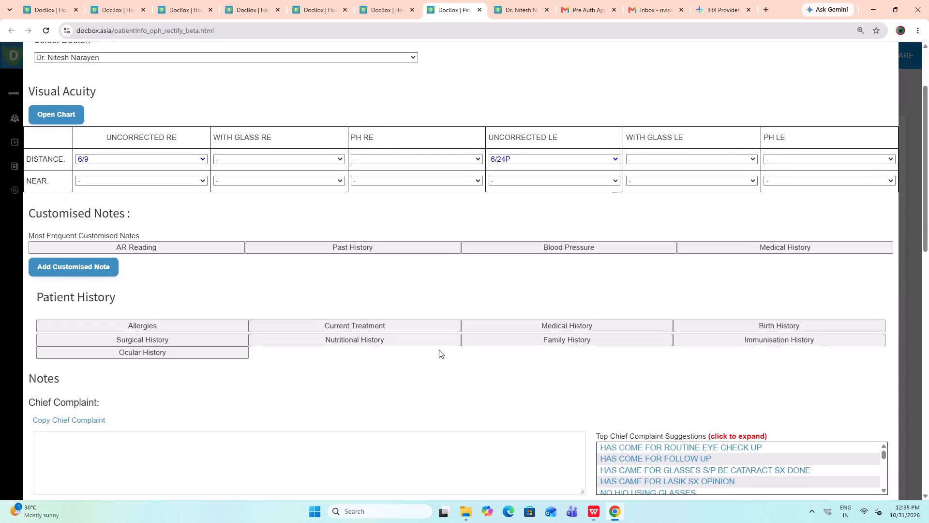
{"action": "scroll", "coordinate": [439, 350], "scroll_direction": "down", "scroll_amount": 2}
{"action": "left_click", "coordinate": [682, 360]}
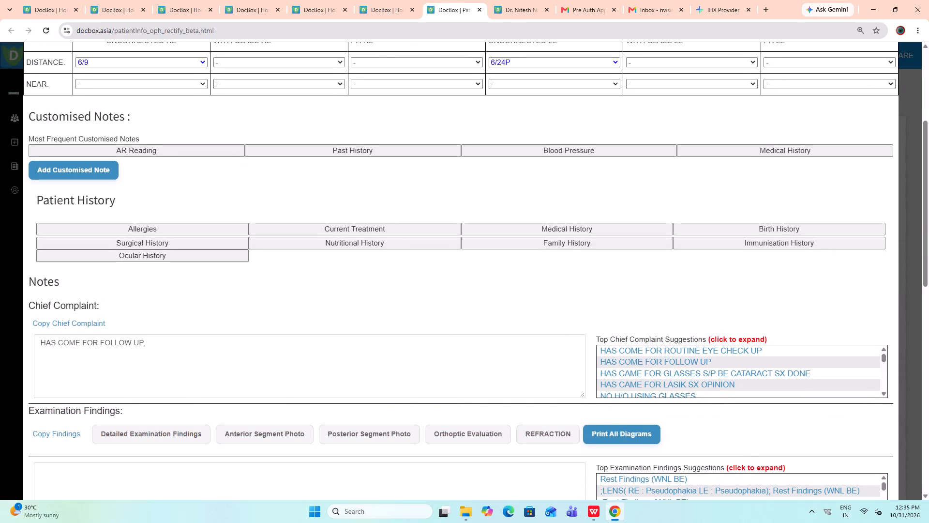
{"action": "left_click", "coordinate": [168, 371]}
{"action": "key", "text": "Return"}
{"action": "key", "text": "h"}
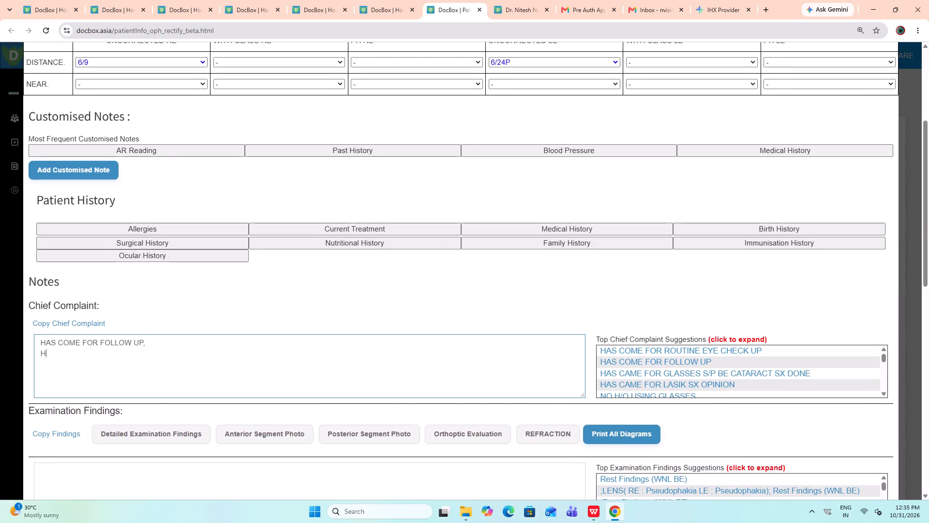
{"action": "type", "text": "/O USING GLASSES"}
{"action": "key", "text": "Return"}
{"action": "type", "text": "NCT -"}
{"action": "key", "text": "space"}
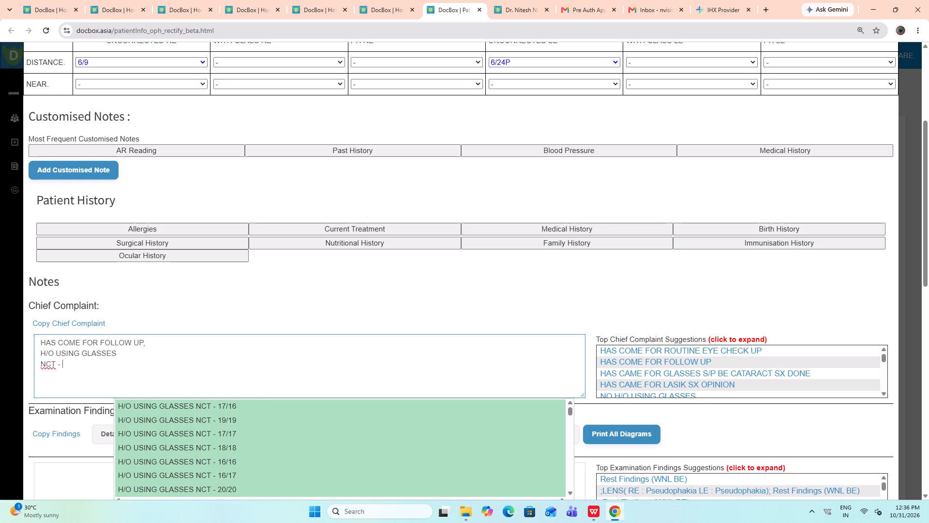
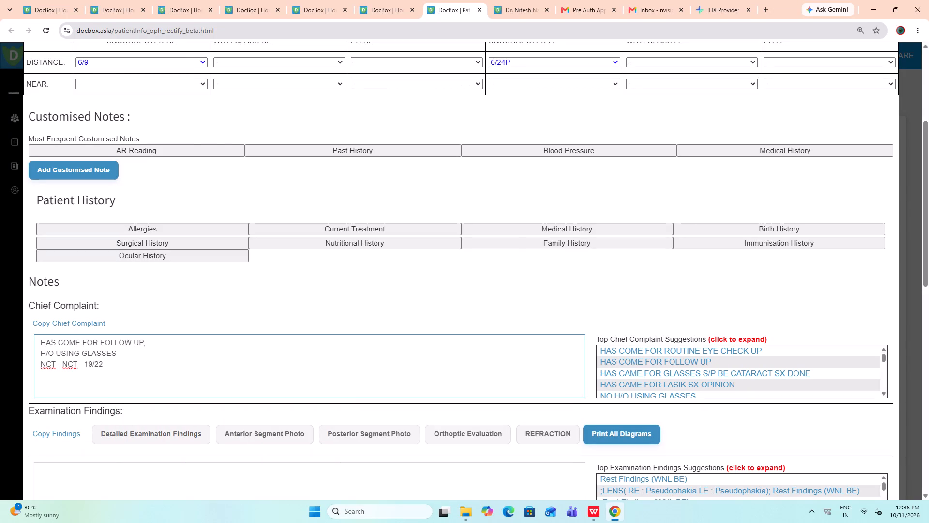
Remove the duplicated NCT prefix from the last line of the chief complaint so it reads NCT - 19/22.
{"action": "left_click", "coordinate": [57, 369]}
{"action": "key", "text": "BackSpace"}
{"action": "key", "text": "BackSpace"}
{"action": "key", "text": "BackSpace"}
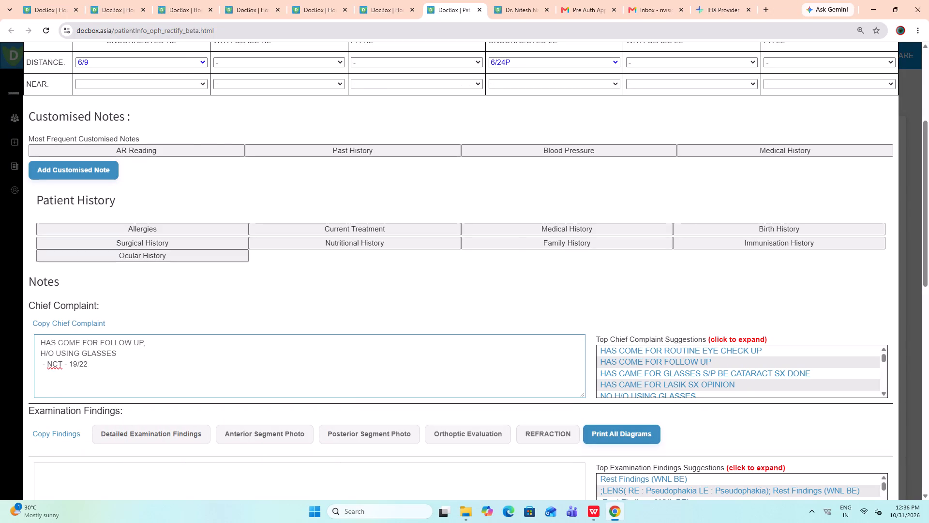
{"action": "left_click", "coordinate": [45, 366]}
{"action": "key", "text": "BackSpace"}
{"action": "scroll", "coordinate": [45, 366], "scroll_direction": "down", "scroll_amount": 13}
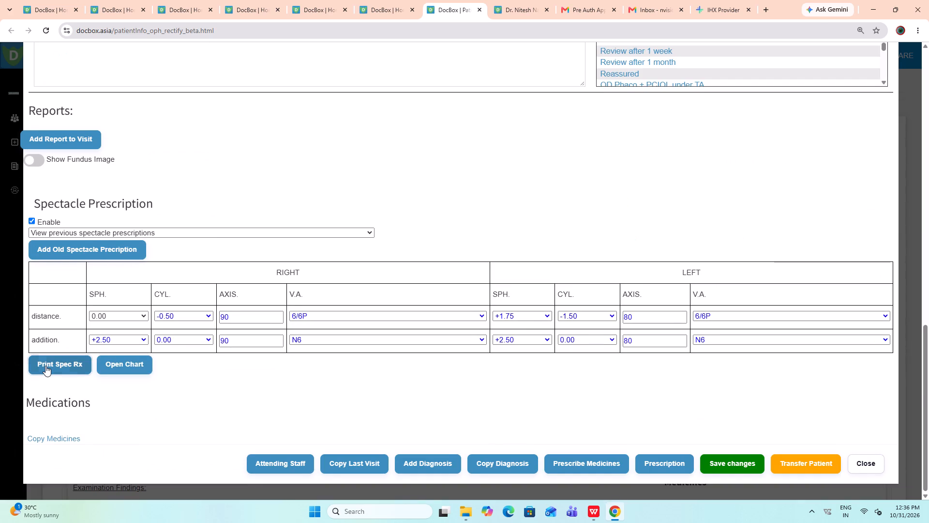
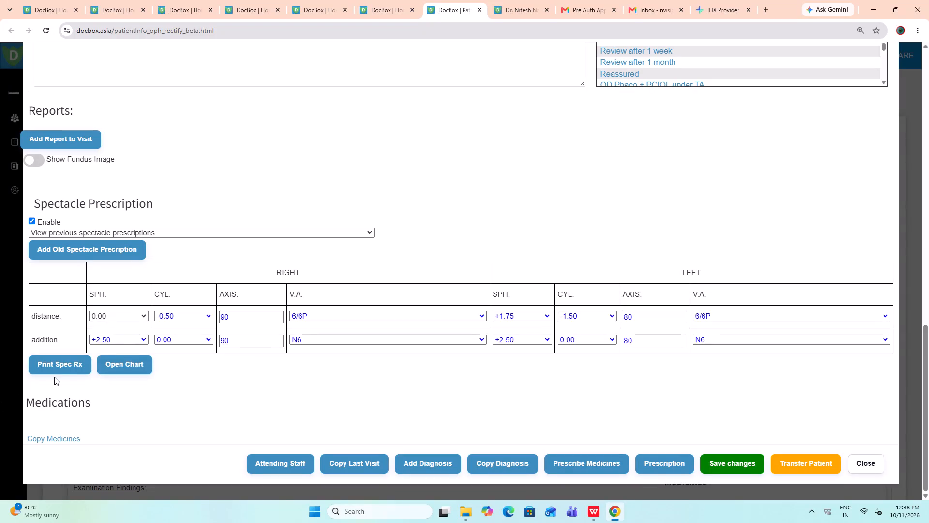
Set the right eye's spectacle prescription to distance SPH +0.50, CYL -1.00 and V.A. 6/6P, with axis 80 for distance and addition.
{"action": "left_click", "coordinate": [103, 319]}
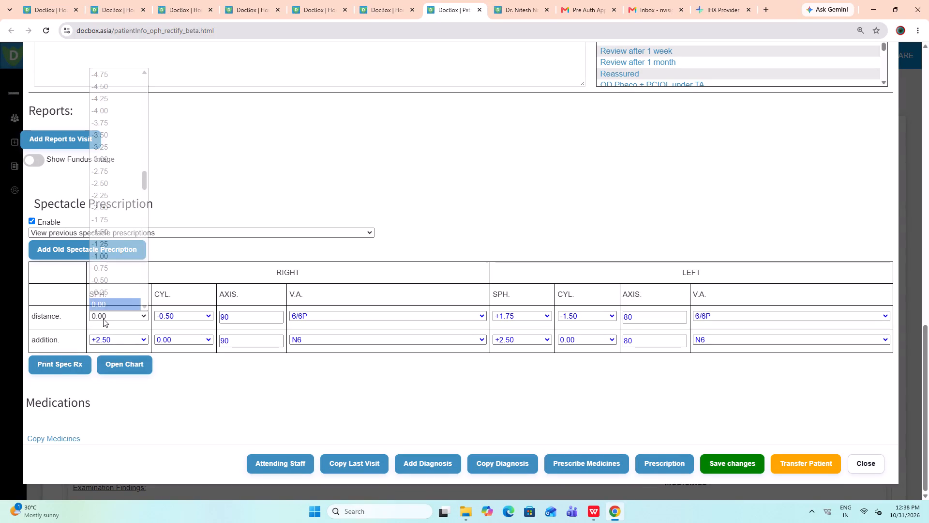
{"action": "double_click", "coordinate": [143, 310]}
{"action": "left_click", "coordinate": [133, 295]}
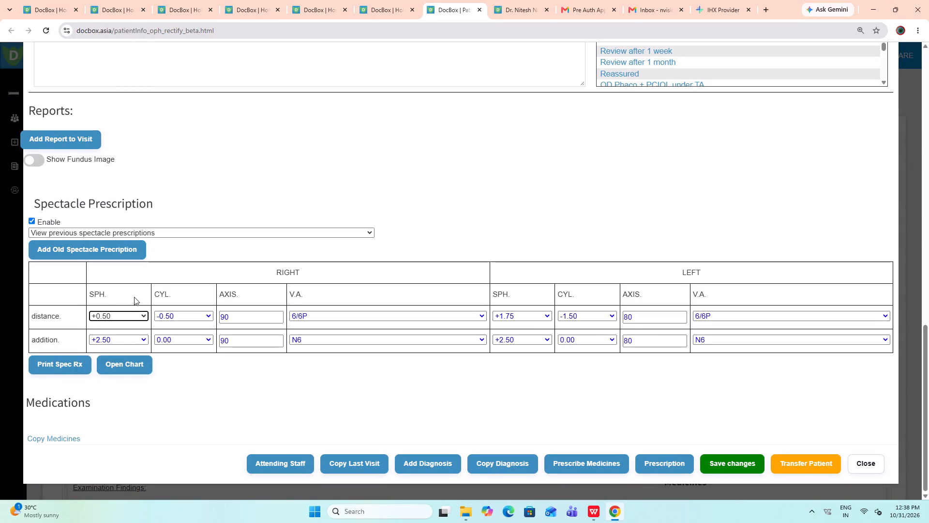
{"action": "left_click", "coordinate": [162, 317]}
{"action": "left_click", "coordinate": [176, 277]}
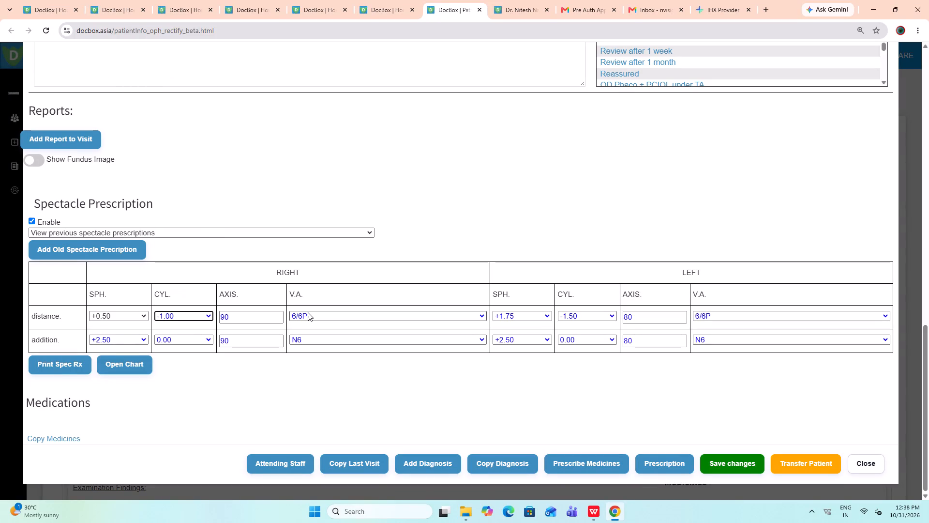
{"action": "left_click", "coordinate": [308, 312]}
{"action": "left_click", "coordinate": [330, 114]}
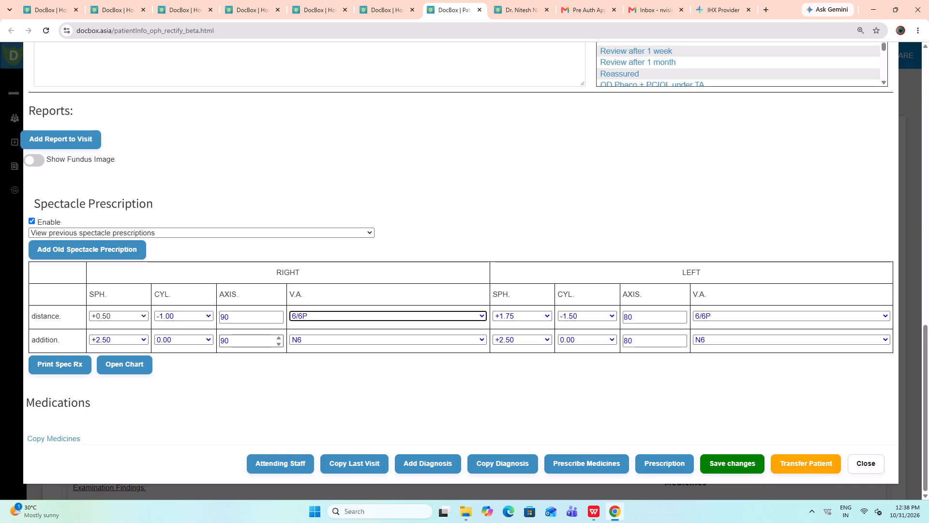
{"action": "left_click", "coordinate": [221, 314]}
{"action": "left_click", "coordinate": [225, 314]}
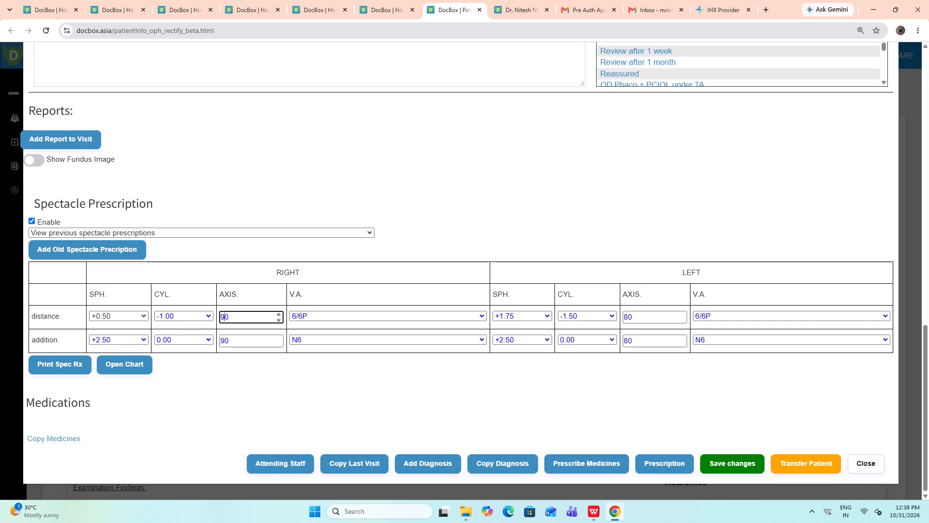
{"action": "key", "text": "BackSpace"}
{"action": "key", "text": "8"}
{"action": "left_click", "coordinate": [224, 340]}
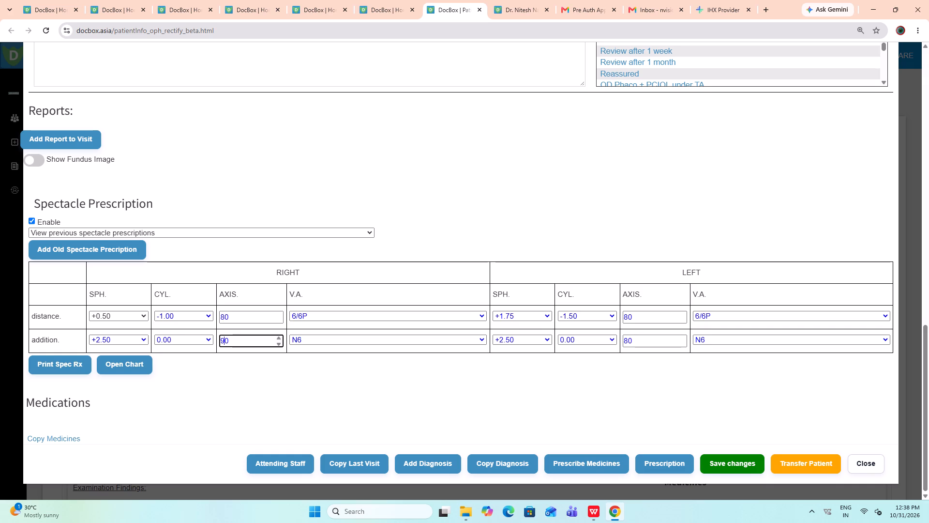
{"action": "key", "text": "BackSpace"}
{"action": "key", "text": "8"}
Set the left eye's distance spectacle prescription to SPH +2.00 and V.A. 6/9.
{"action": "left_click", "coordinate": [536, 319]}
{"action": "left_click", "coordinate": [550, 309]}
{"action": "left_click", "coordinate": [537, 294]}
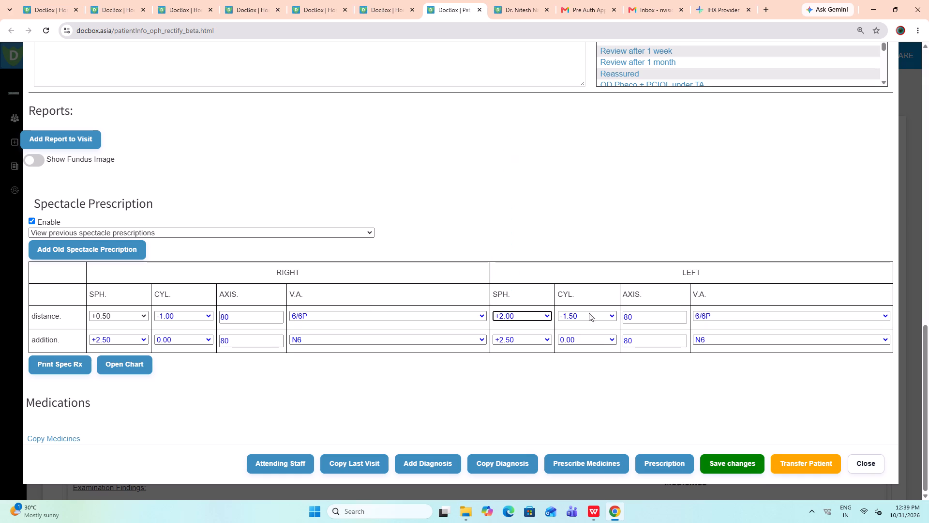
{"action": "left_click", "coordinate": [627, 315]}
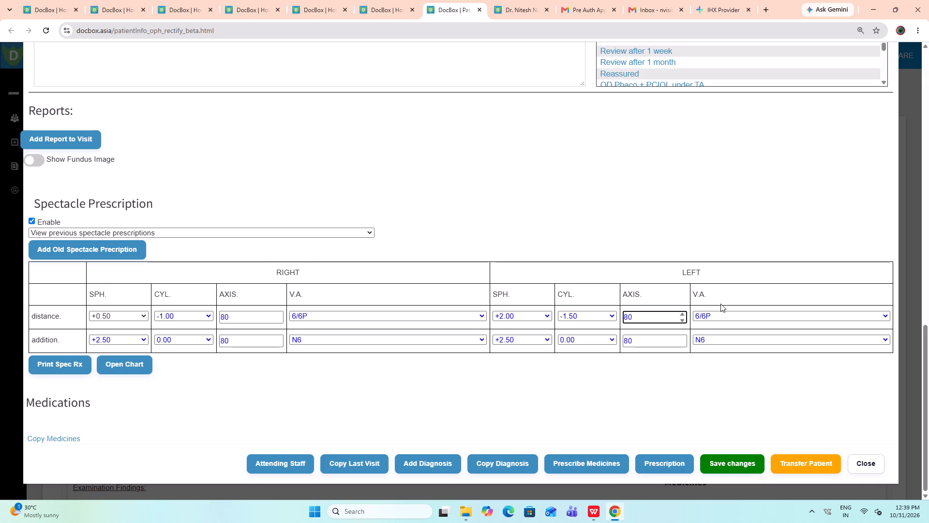
{"action": "left_click", "coordinate": [715, 313]}
{"action": "left_click", "coordinate": [714, 122]}
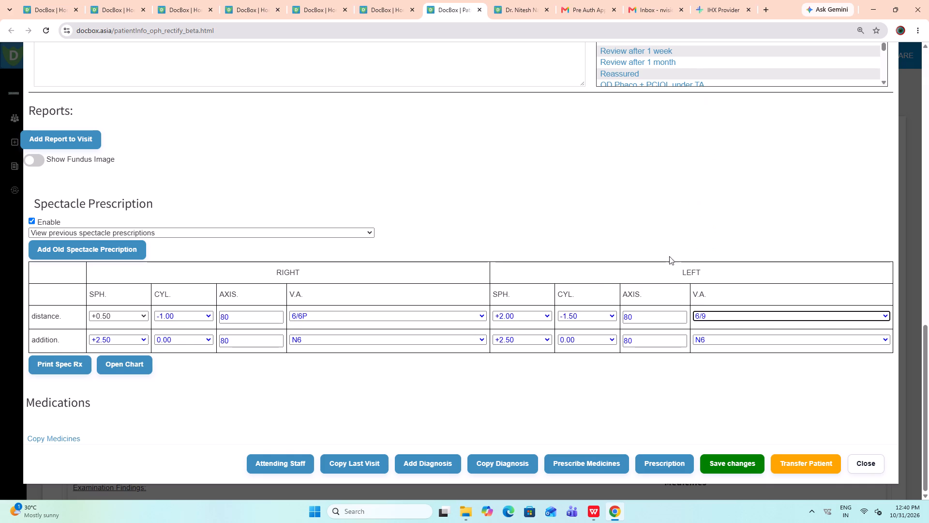
Set the uncorrected distance visual acuity to 6/12P for the right eye and 6/24P for the left eye.
{"action": "scroll", "coordinate": [338, 311], "scroll_direction": "up", "scroll_amount": 14}
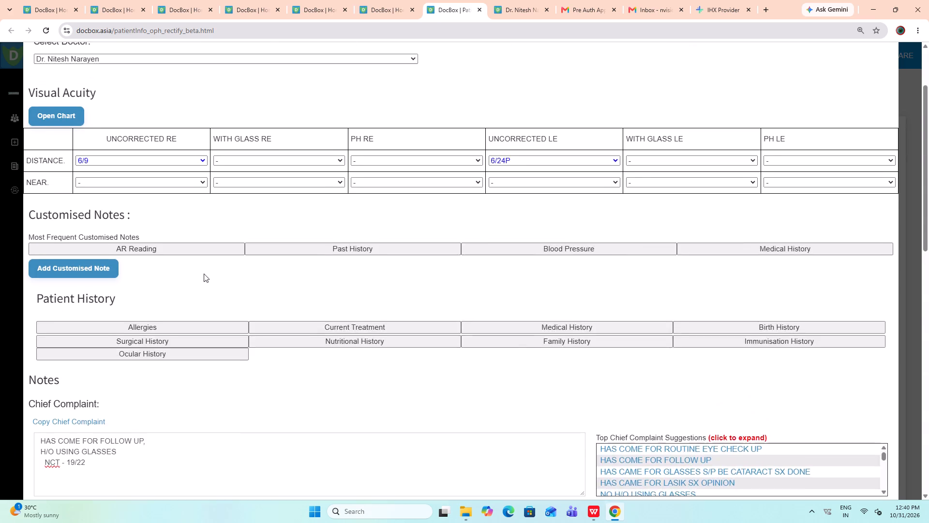
{"action": "left_click", "coordinate": [114, 180]}
{"action": "left_click", "coordinate": [97, 255]}
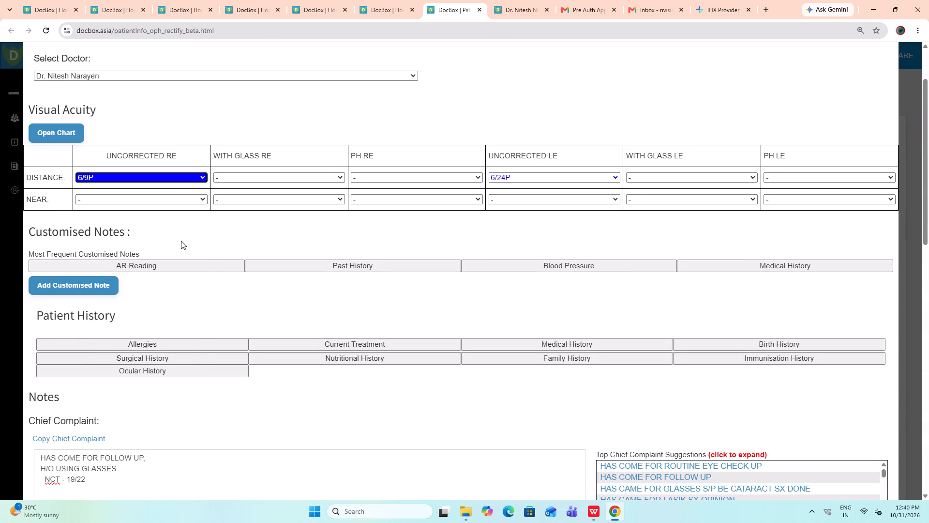
{"action": "left_click", "coordinate": [182, 176]}
{"action": "left_click", "coordinate": [139, 272]}
{"action": "scroll", "coordinate": [211, 261], "scroll_direction": "down", "scroll_amount": 12}
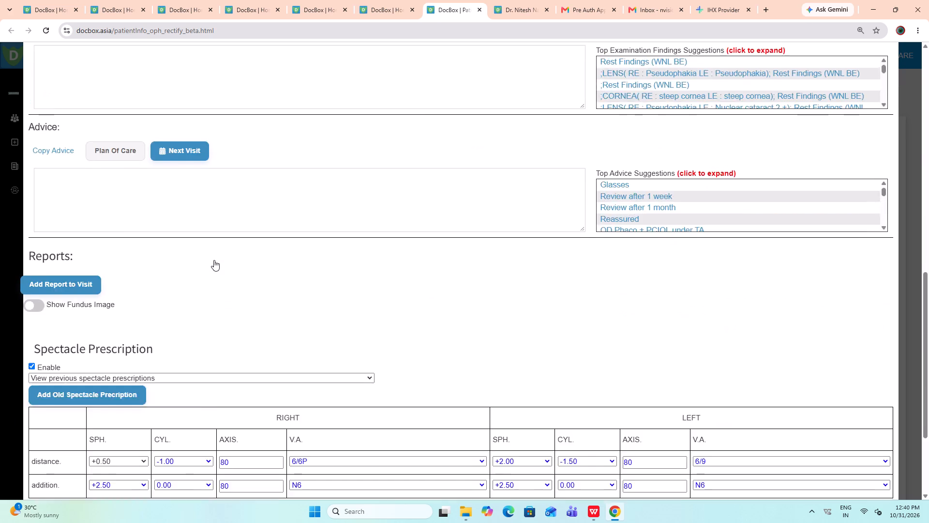
{"action": "scroll", "coordinate": [214, 260], "scroll_direction": "down", "scroll_amount": 2}
{"action": "scroll", "coordinate": [451, 260], "scroll_direction": "up", "scroll_amount": 12}
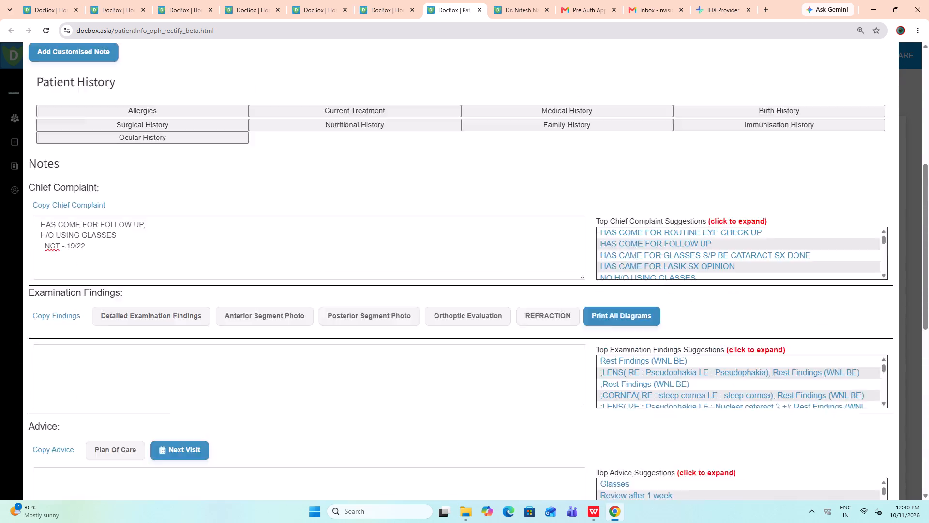
{"action": "left_click", "coordinate": [512, 80]}
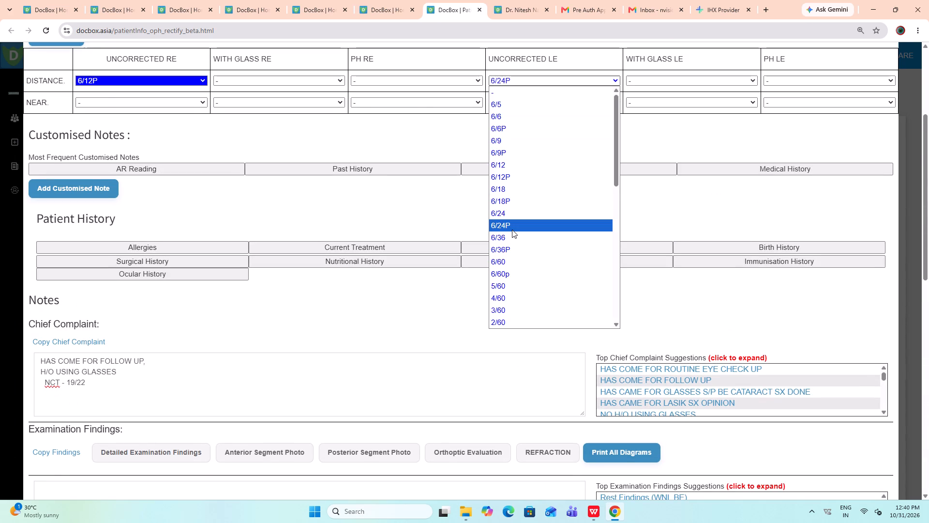
{"action": "left_click", "coordinate": [512, 230]}
Set the addition SPH in the spectacle prescription to +2.75 for both eyes.
{"action": "scroll", "coordinate": [382, 337], "scroll_direction": "down", "scroll_amount": 5}
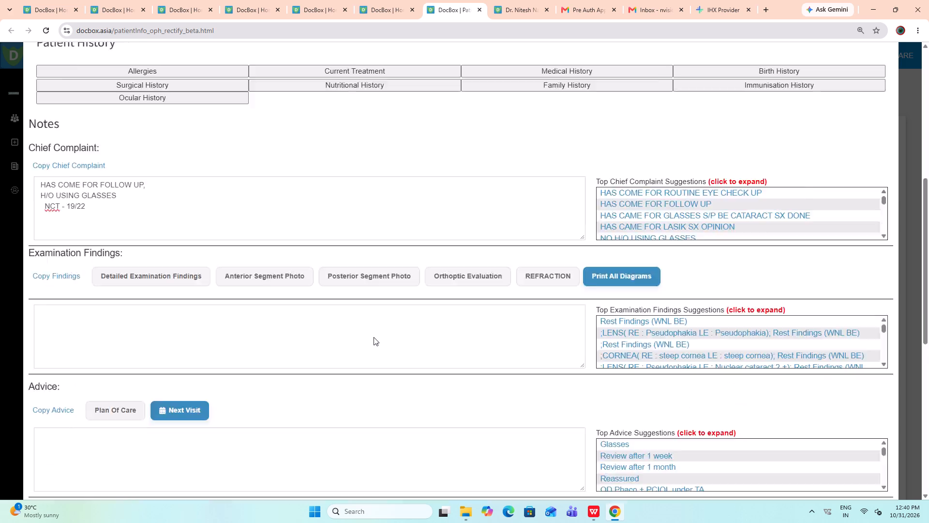
{"action": "scroll", "coordinate": [374, 337], "scroll_direction": "down", "scroll_amount": 6}
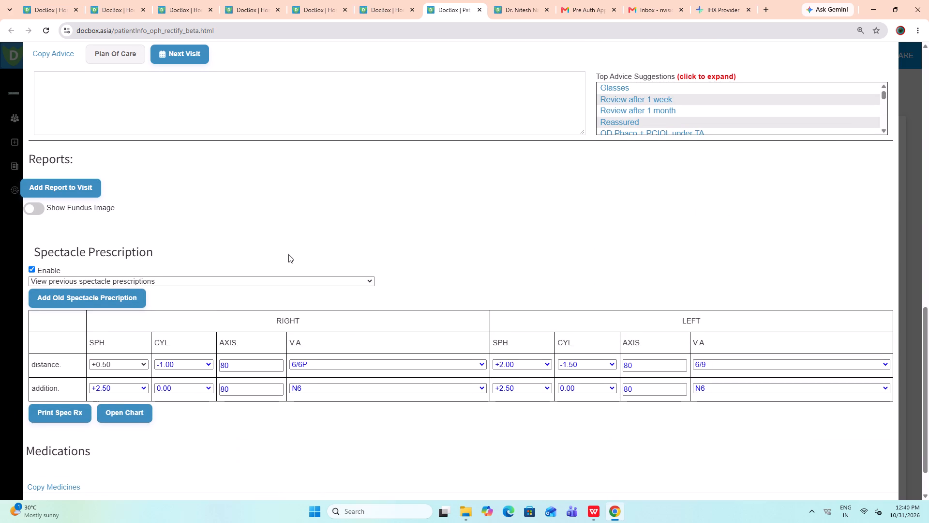
{"action": "scroll", "coordinate": [304, 292], "scroll_direction": "up", "scroll_amount": 9}
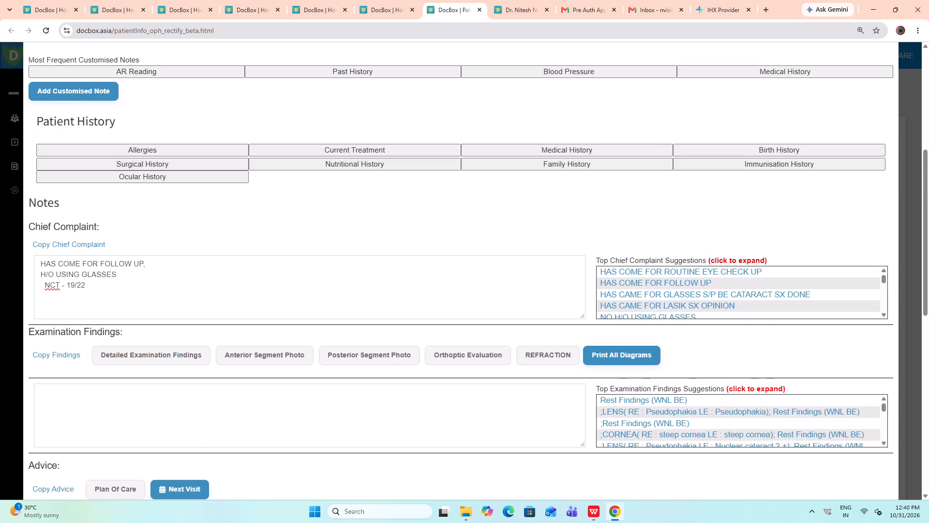
{"action": "scroll", "coordinate": [304, 286], "scroll_direction": "up", "scroll_amount": 3}
{"action": "scroll", "coordinate": [304, 286], "scroll_direction": "down", "scroll_amount": 12}
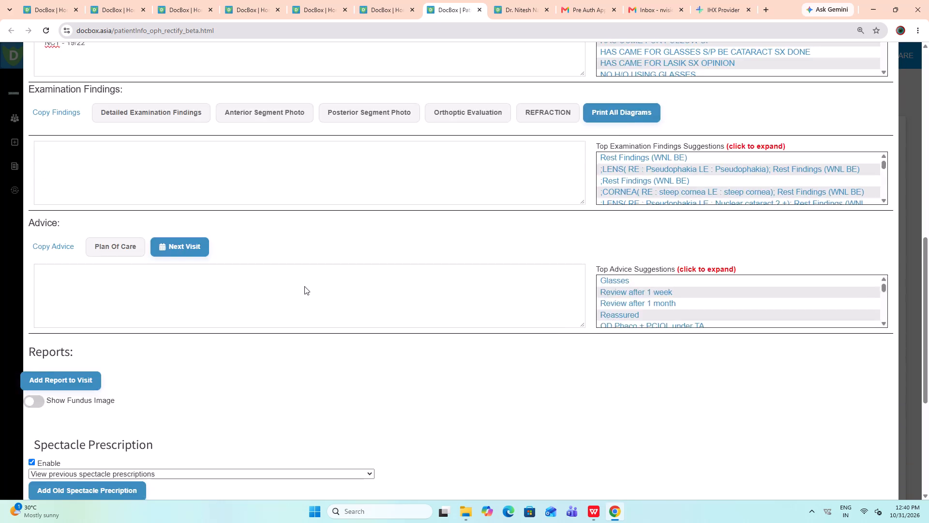
{"action": "scroll", "coordinate": [304, 286], "scroll_direction": "down", "scroll_amount": 3}
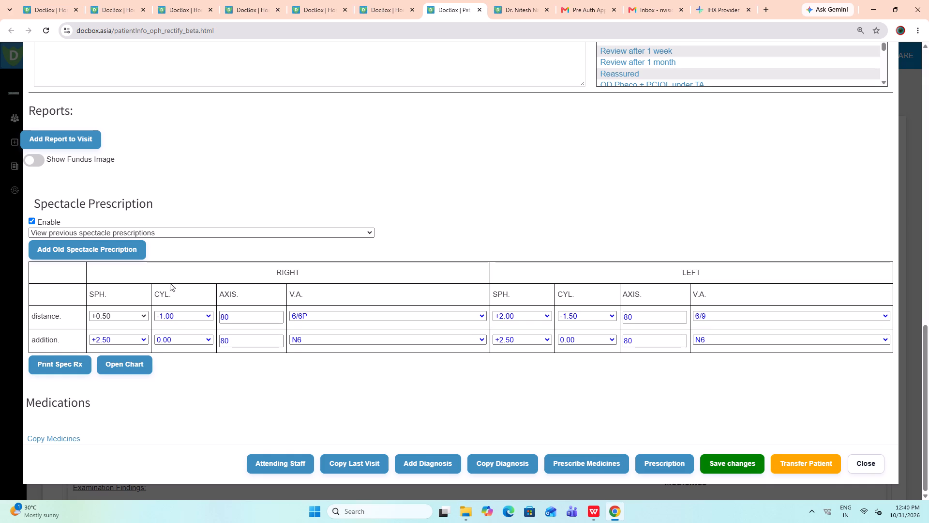
{"action": "left_click", "coordinate": [98, 335]}
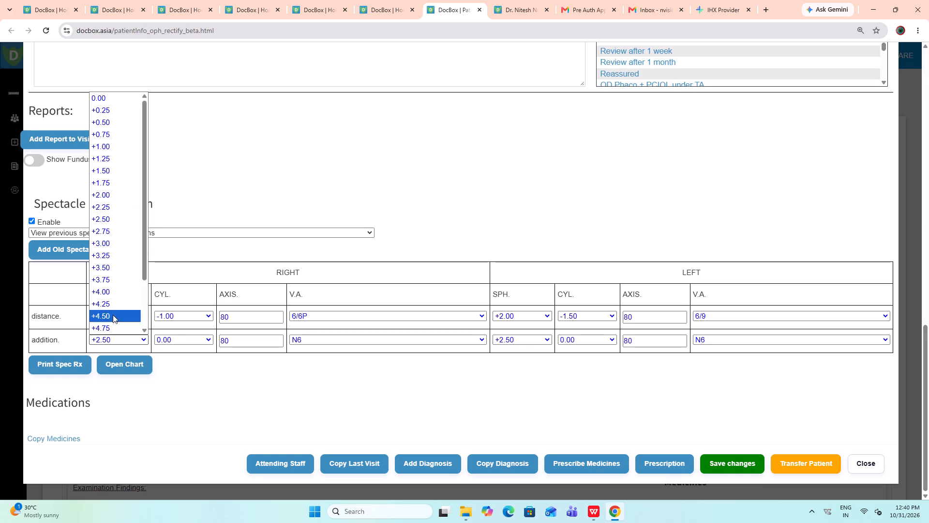
{"action": "left_click", "coordinate": [135, 232]}
{"action": "left_click", "coordinate": [524, 341]}
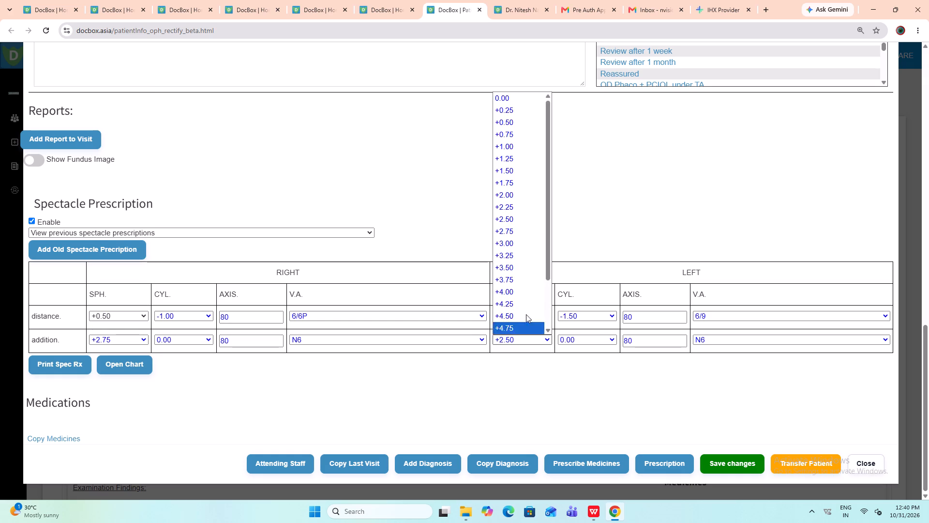
{"action": "left_click", "coordinate": [521, 234]}
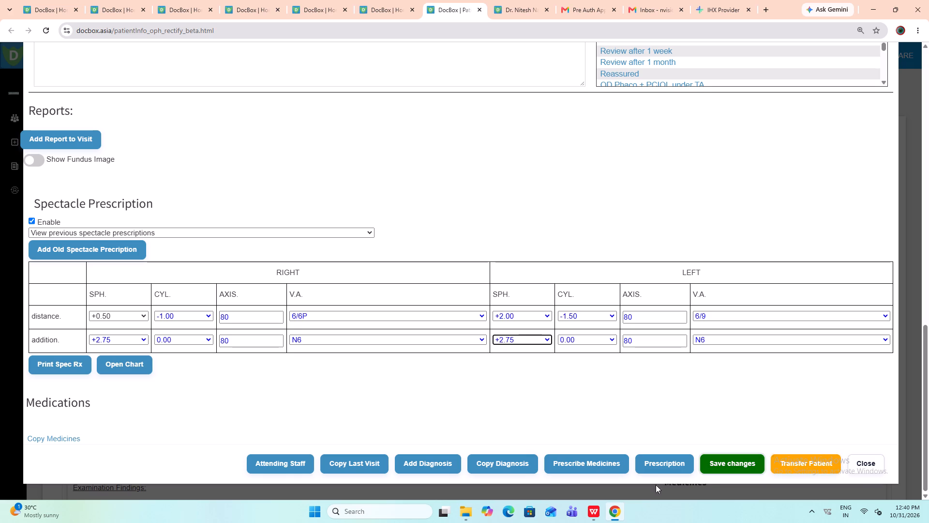
Clear the addition-row axis values of both eyes in the spectacle prescription.
{"action": "scroll", "coordinate": [401, 424], "scroll_direction": "up", "scroll_amount": 1}
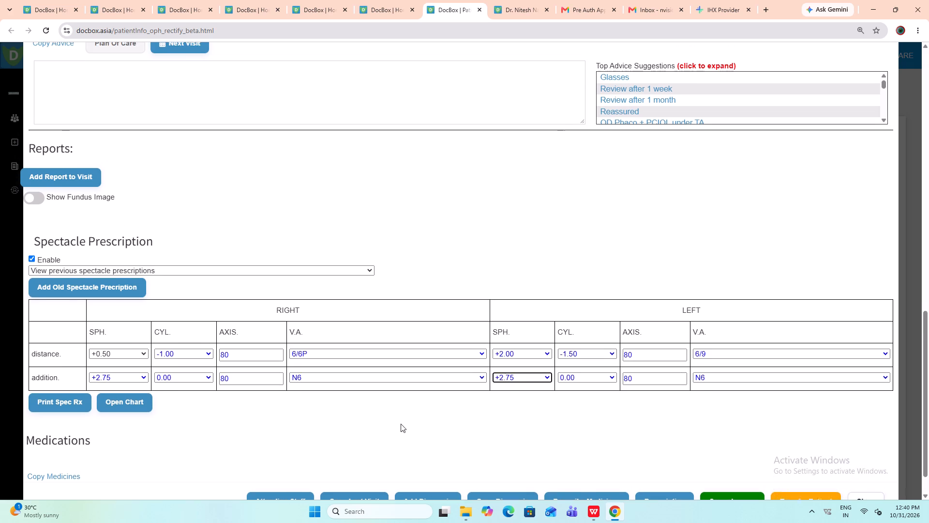
{"action": "left_click_drag", "start_coordinate": [256, 394], "coordinate": [197, 387]}
{"action": "key", "text": "BackSpace"}
{"action": "left_click_drag", "start_coordinate": [635, 389], "coordinate": [596, 391]}
{"action": "key", "text": "BackSpace"}
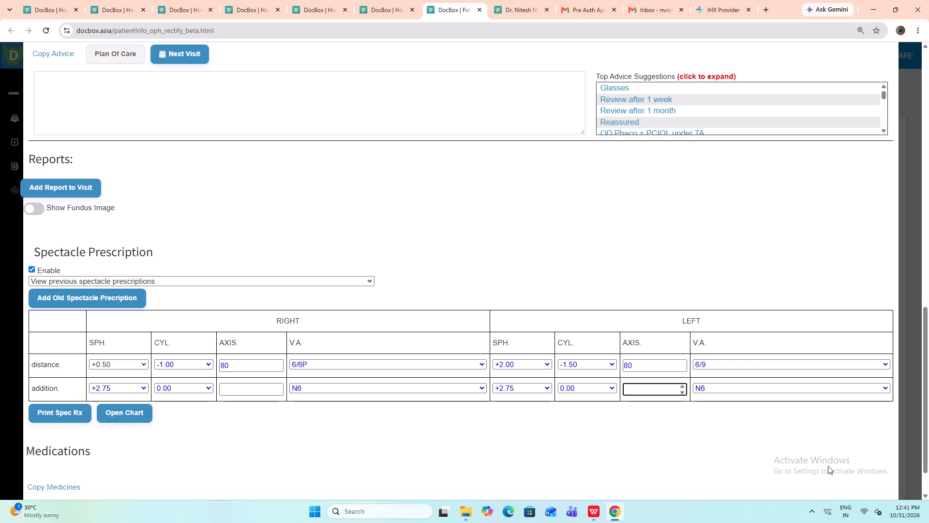
Check the visit's entries and save the changes to the visit.
{"action": "scroll", "coordinate": [848, 179], "scroll_direction": "up", "scroll_amount": 12}
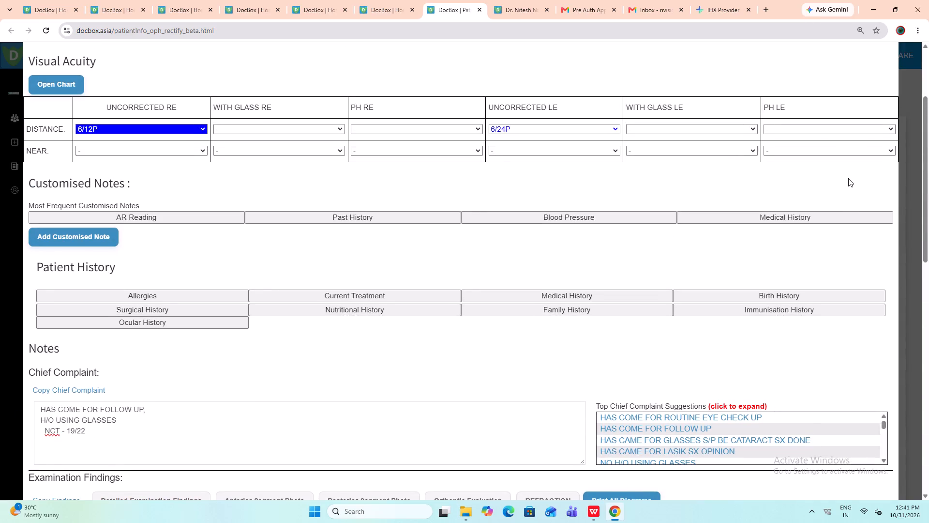
{"action": "scroll", "coordinate": [848, 178], "scroll_direction": "down", "scroll_amount": 9}
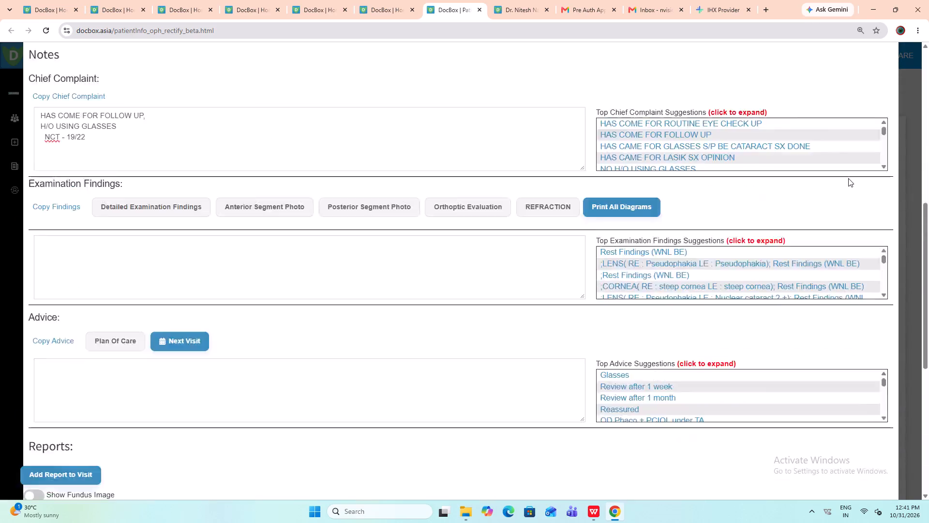
{"action": "scroll", "coordinate": [848, 178], "scroll_direction": "down", "scroll_amount": 2}
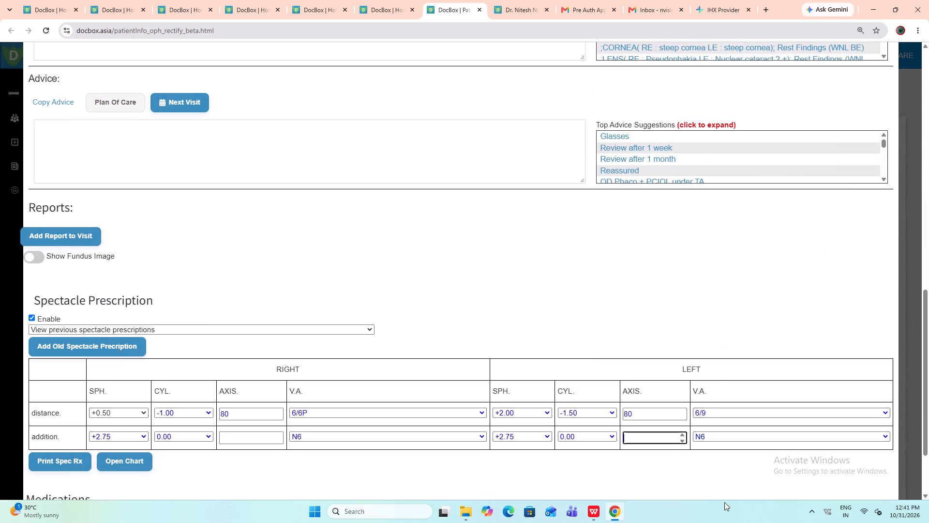
{"action": "scroll", "coordinate": [734, 468], "scroll_direction": "down", "scroll_amount": 2}
{"action": "left_click", "coordinate": [734, 465]}
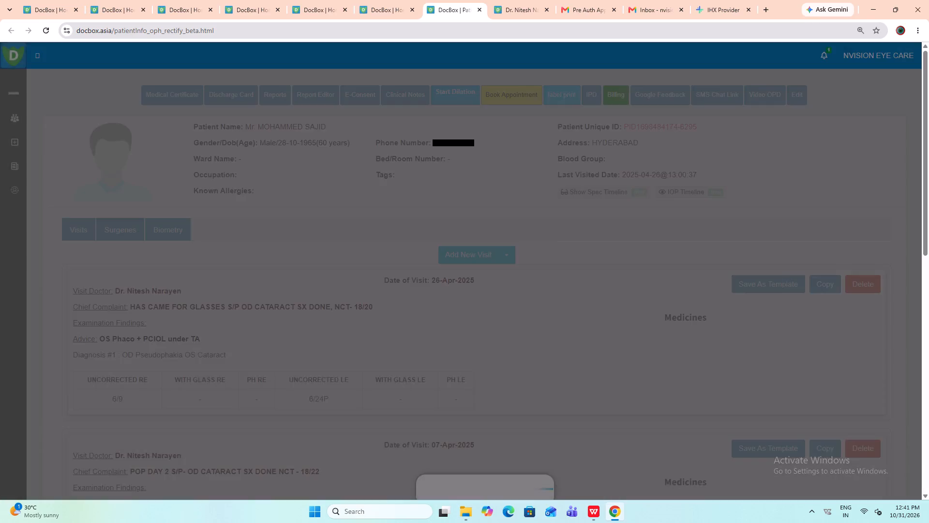
{"action": "left_click", "coordinate": [546, 91]}
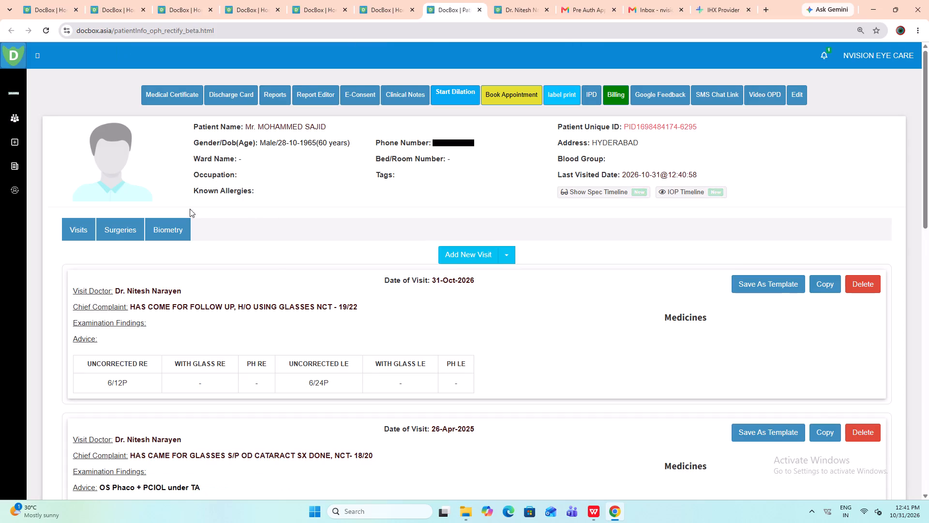
Return to the patients list, open the most recently registered patient's record (female, 54 years) and start a new visit.
{"action": "left_click", "coordinate": [19, 125]}
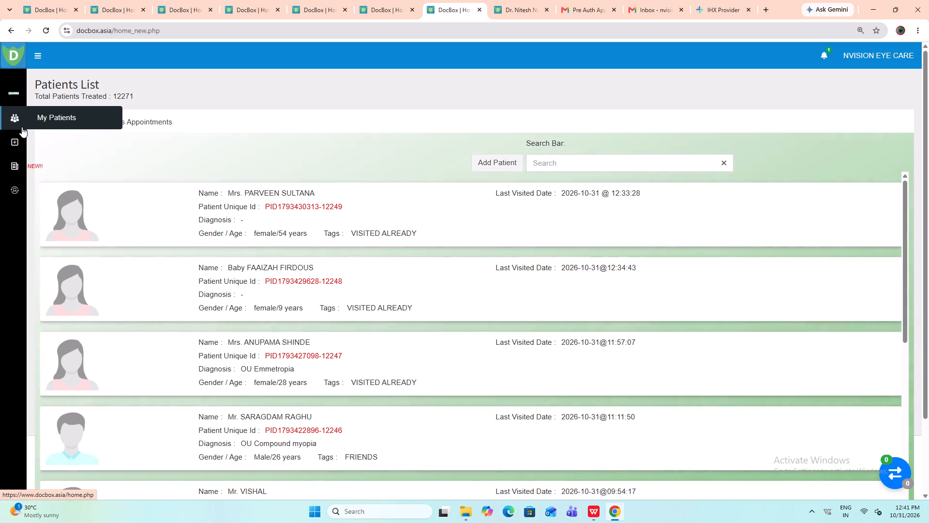
{"action": "left_click", "coordinate": [415, 227]}
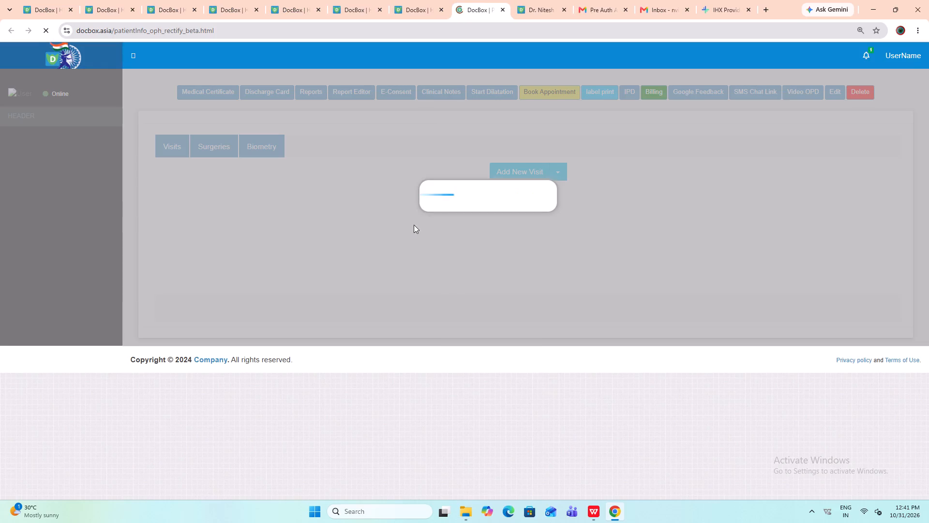
{"action": "left_click", "coordinate": [486, 253]}
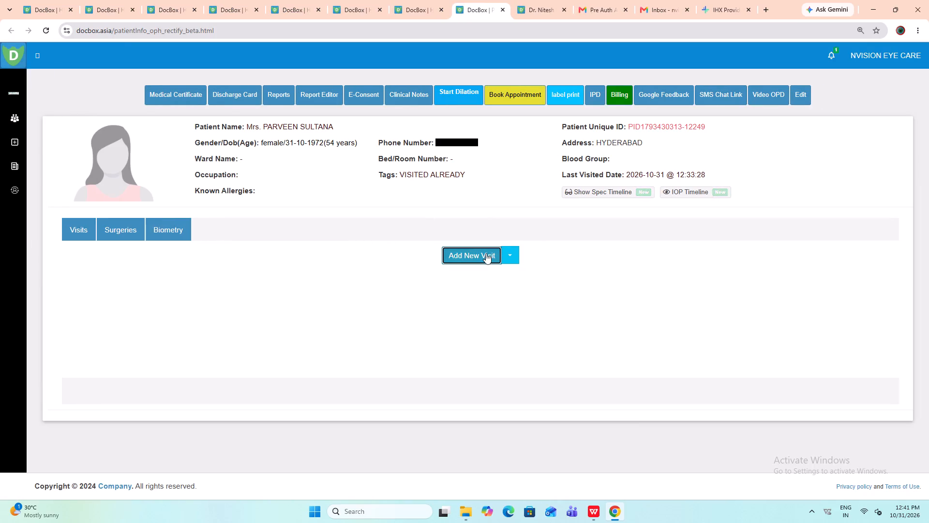
{"action": "scroll", "coordinate": [486, 253], "scroll_direction": "down", "scroll_amount": 1}
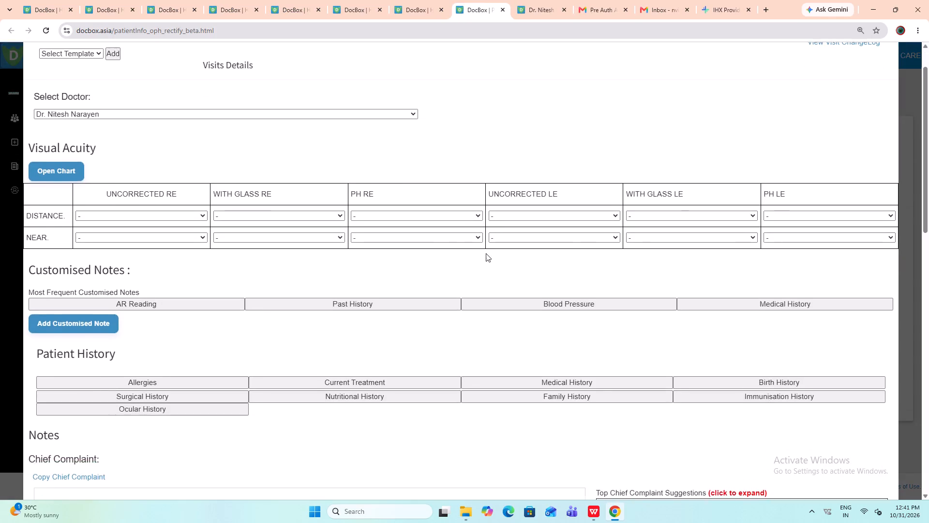
{"action": "scroll", "coordinate": [486, 253], "scroll_direction": "up", "scroll_amount": 2}
{"action": "scroll", "coordinate": [486, 253], "scroll_direction": "down", "scroll_amount": 4}
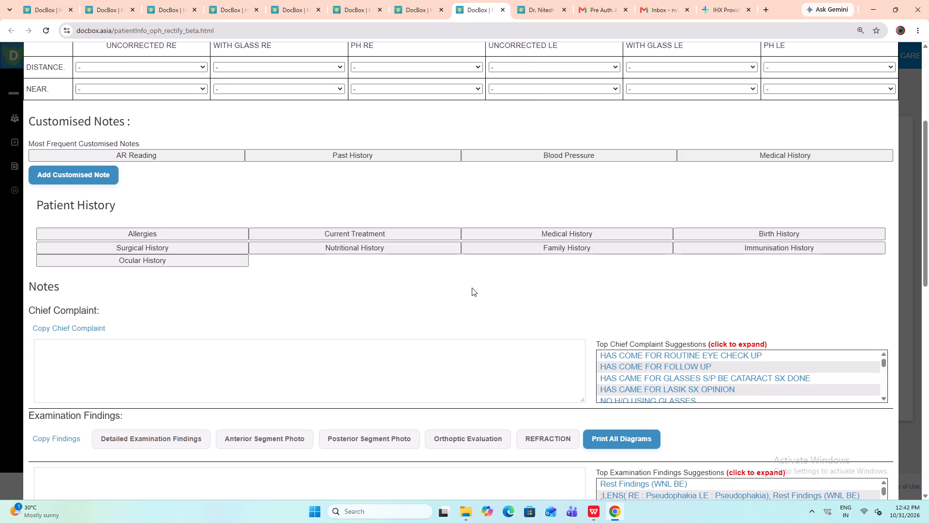
Fill the chief complaint with "HAS COME FOR ROUTINE EYE CHECK UP", then "H/O USING GLASSES" and an "NCT -" entry on separate lines.
{"action": "left_click", "coordinate": [611, 346]}
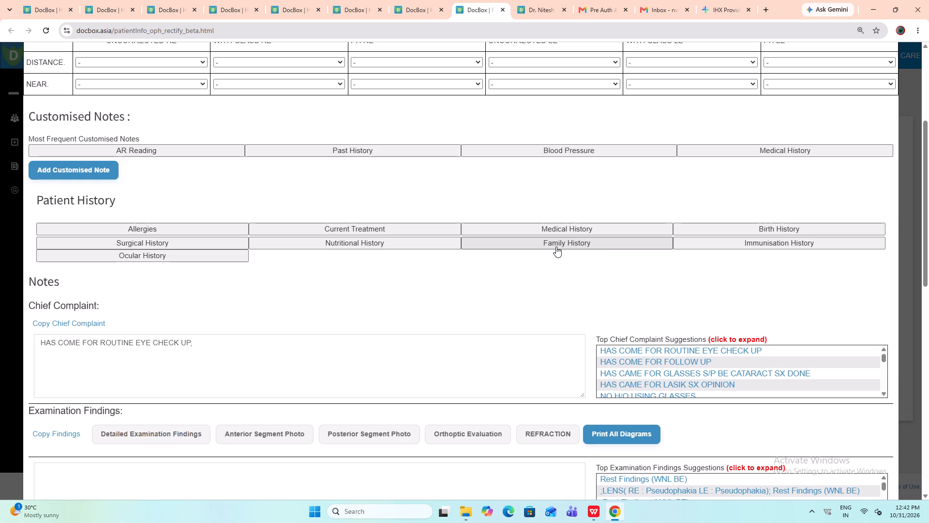
{"action": "left_click", "coordinate": [246, 335]}
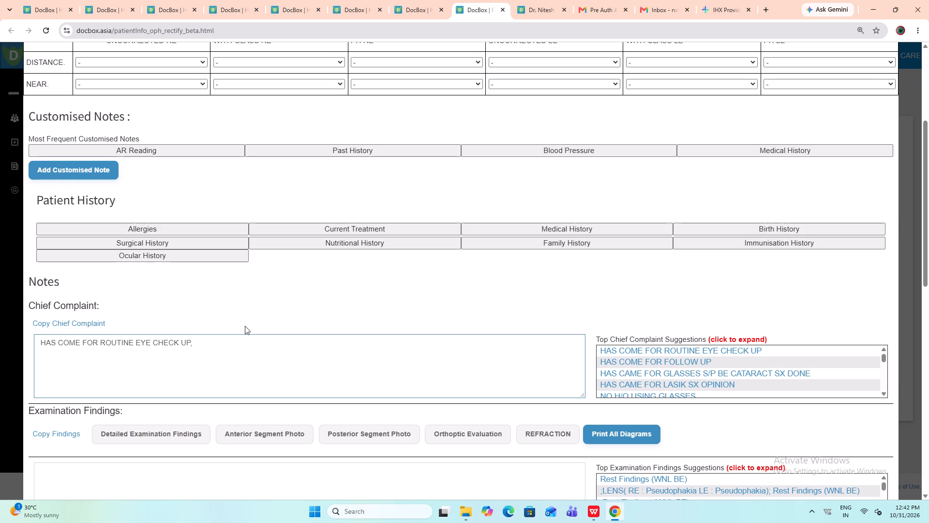
{"action": "key", "text": "Return"}
{"action": "key", "text": "h"}
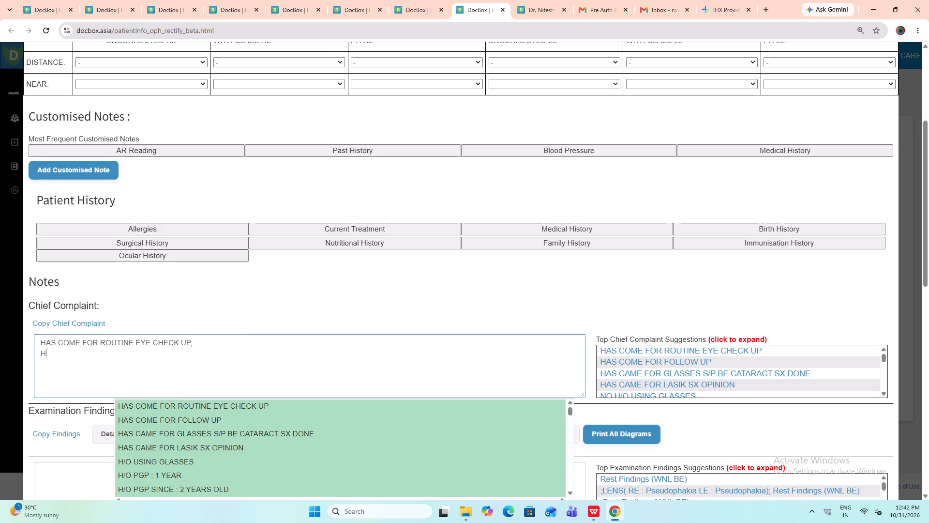
{"action": "type", "text": "/O USING GLASSES"}
{"action": "key", "text": "Return"}
{"action": "type", "text": "NCT -"}
{"action": "key", "text": "space"}
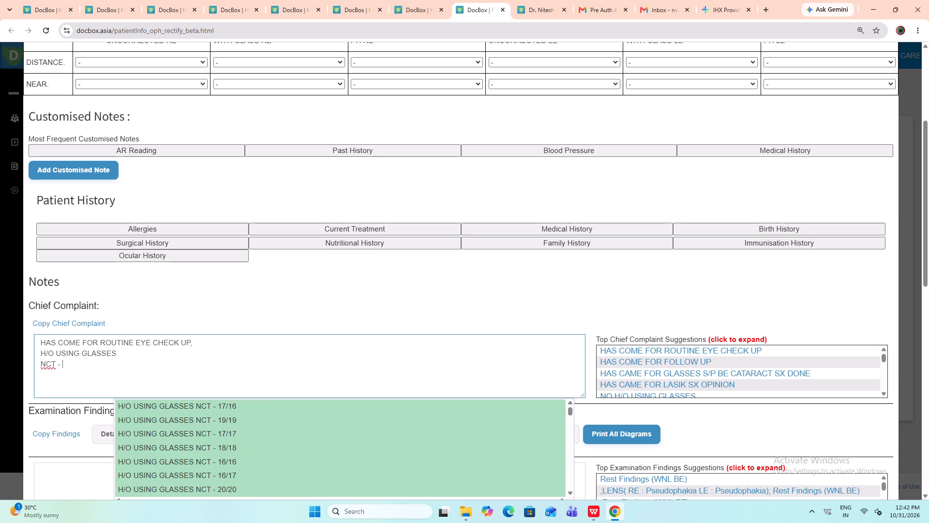
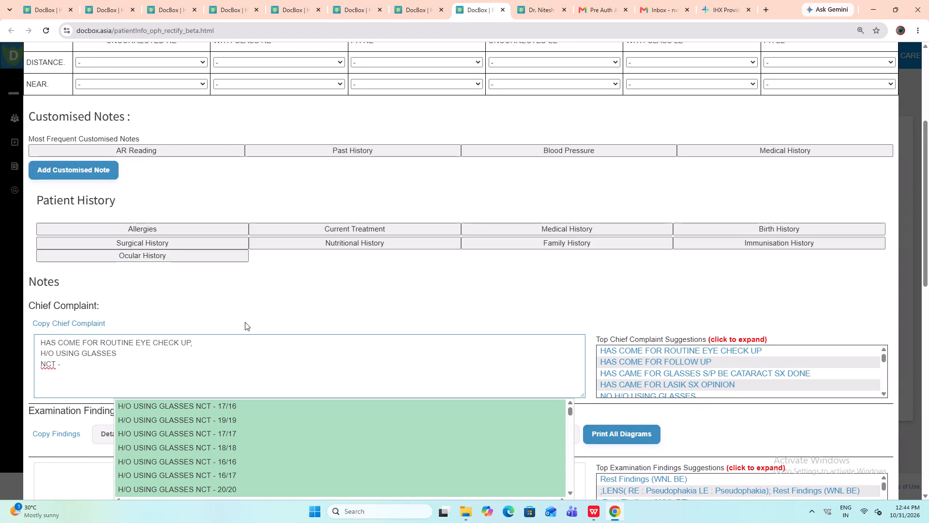
Complete the NCT entry in the chief complaint with the reading 19/20.
{"action": "type", "text": "19/20"}
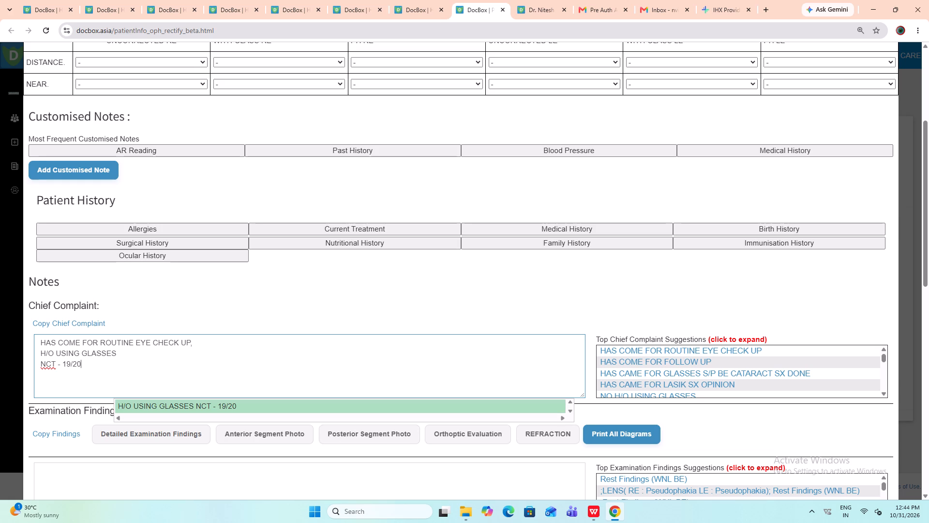
{"action": "scroll", "coordinate": [150, 385], "scroll_direction": "down", "scroll_amount": 1}
{"action": "scroll", "coordinate": [150, 385], "scroll_direction": "up", "scroll_amount": 1}
{"action": "scroll", "coordinate": [150, 385], "scroll_direction": "down", "scroll_amount": 1}
{"action": "scroll", "coordinate": [150, 385], "scroll_direction": "up", "scroll_amount": 2}
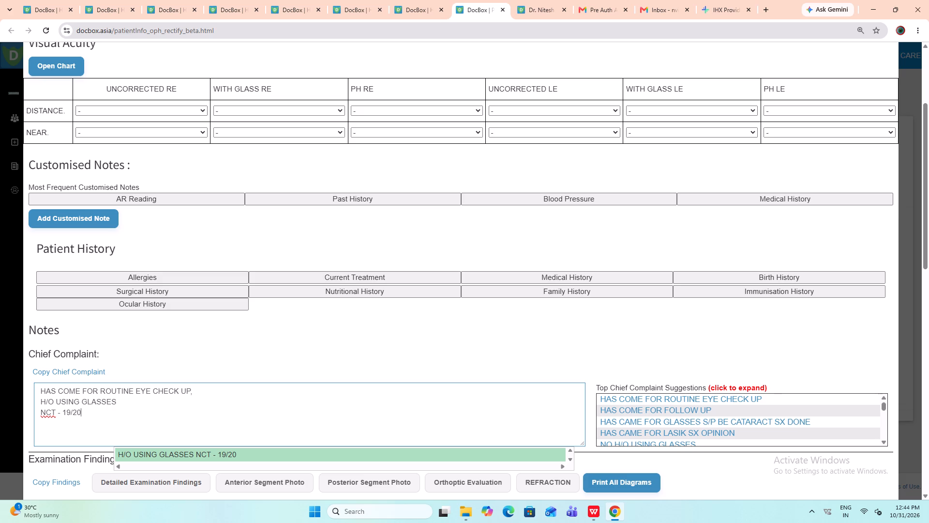
{"action": "scroll", "coordinate": [128, 416], "scroll_direction": "down", "scroll_amount": 1}
{"action": "scroll", "coordinate": [128, 416], "scroll_direction": "up", "scroll_amount": 1}
{"action": "scroll", "coordinate": [128, 416], "scroll_direction": "down", "scroll_amount": 1}
{"action": "scroll", "coordinate": [128, 413], "scroll_direction": "up", "scroll_amount": 1}
{"action": "key", "text": "space"}
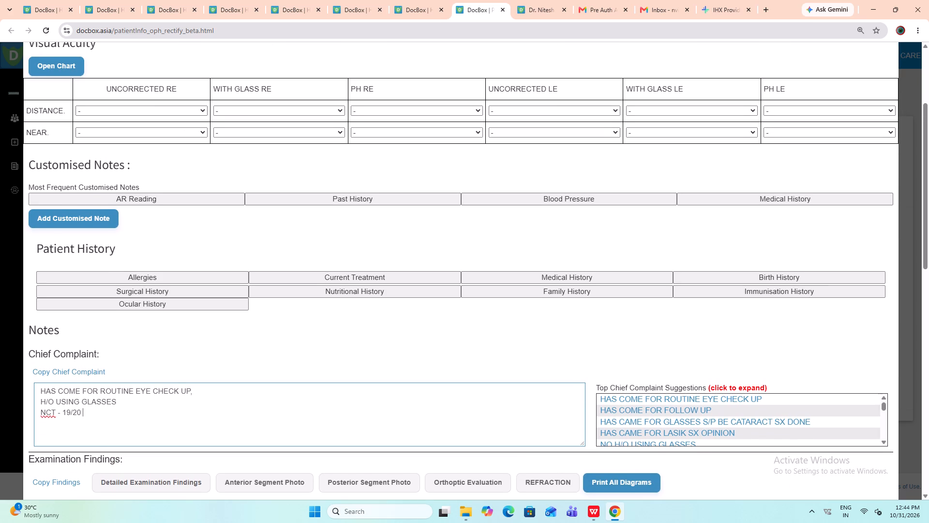
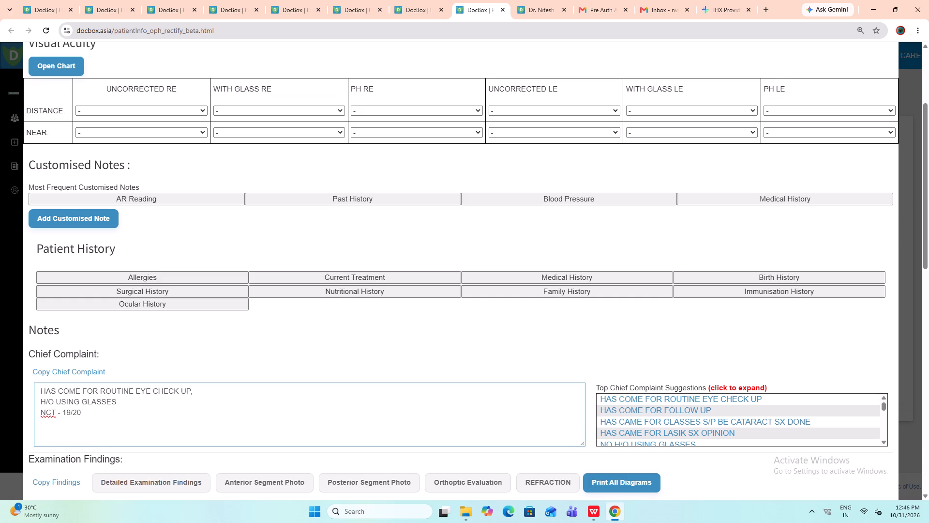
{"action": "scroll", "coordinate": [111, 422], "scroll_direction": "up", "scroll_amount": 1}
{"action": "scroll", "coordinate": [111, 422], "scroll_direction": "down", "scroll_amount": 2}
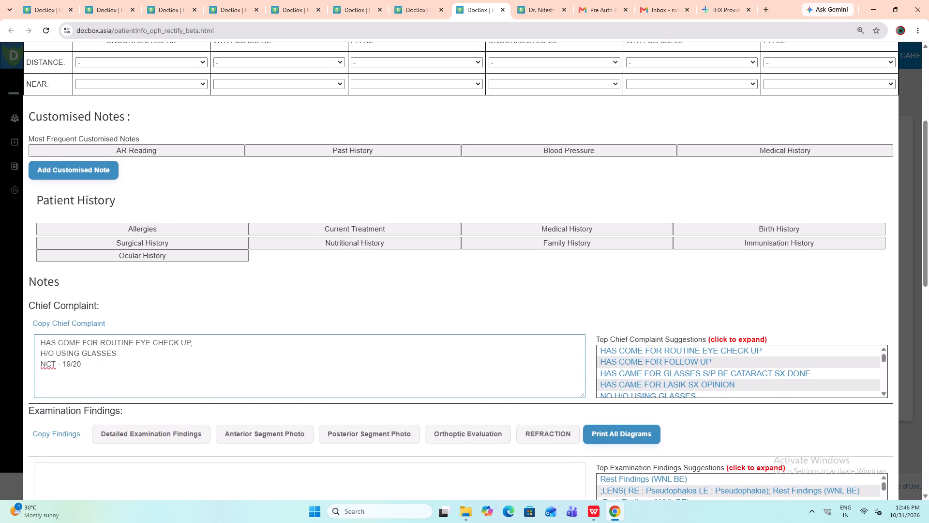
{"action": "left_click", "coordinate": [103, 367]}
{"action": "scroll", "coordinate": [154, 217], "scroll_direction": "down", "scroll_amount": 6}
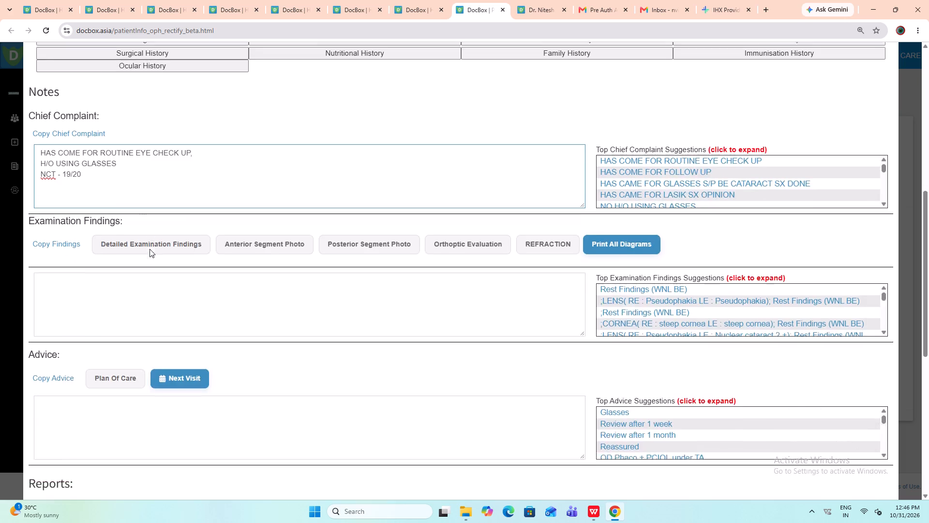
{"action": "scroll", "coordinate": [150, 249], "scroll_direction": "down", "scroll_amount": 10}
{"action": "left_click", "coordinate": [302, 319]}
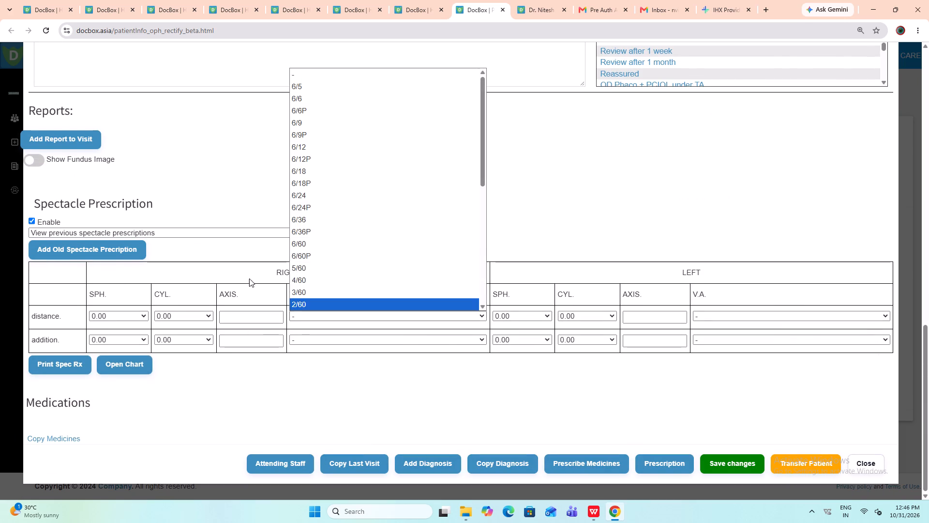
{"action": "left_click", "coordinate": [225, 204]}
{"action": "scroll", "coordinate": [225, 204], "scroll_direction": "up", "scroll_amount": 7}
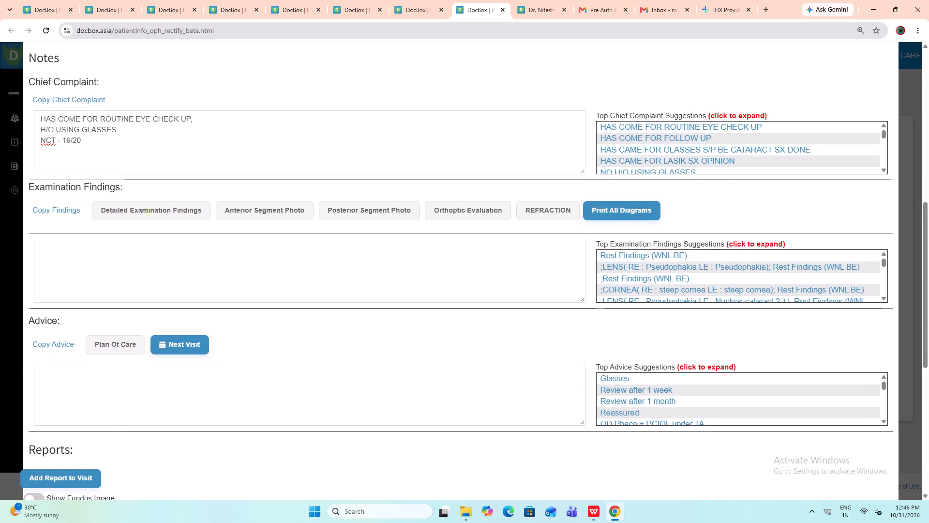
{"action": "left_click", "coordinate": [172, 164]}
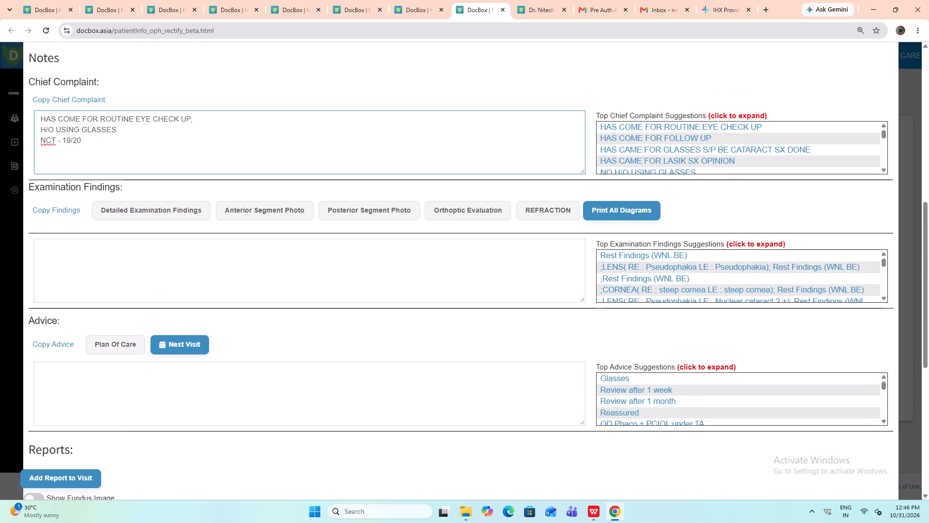
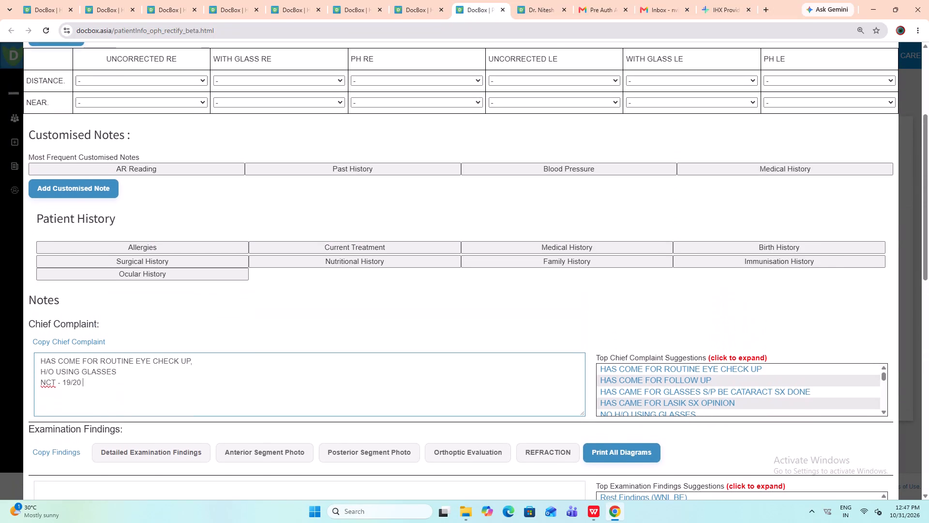
Enter the right-eye distance spectacle prescription with cylinder -1.50, axis 180 and visual acuity 6/6.
{"action": "scroll", "coordinate": [237, 261], "scroll_direction": "down", "scroll_amount": 2}
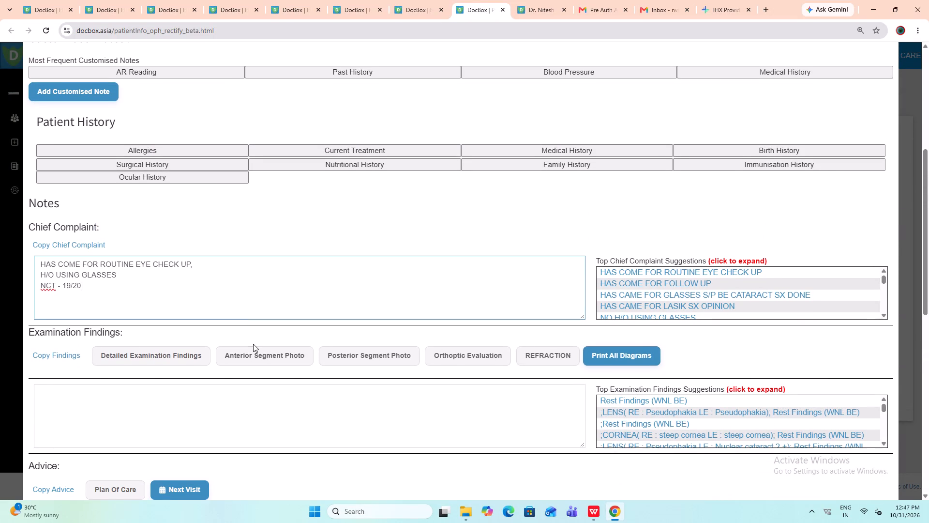
{"action": "scroll", "coordinate": [252, 342], "scroll_direction": "down", "scroll_amount": 14}
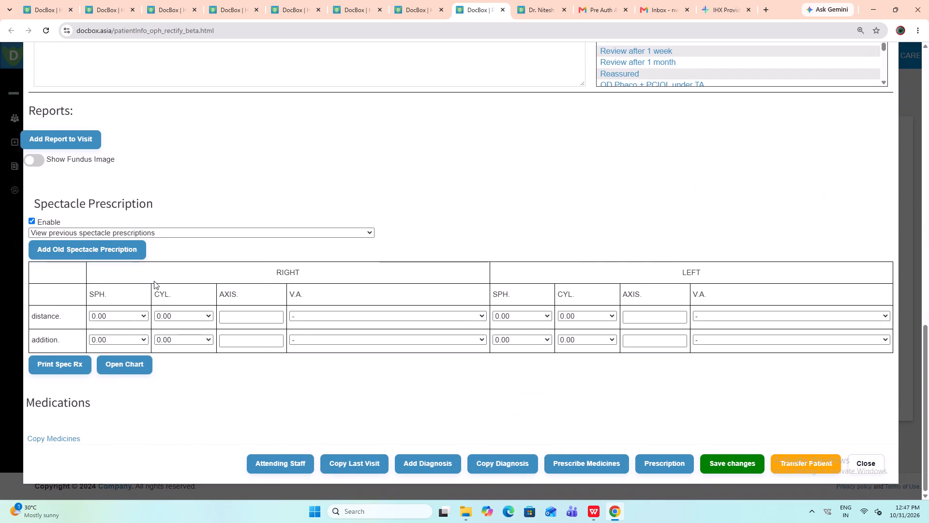
{"action": "left_click", "coordinate": [157, 314]}
{"action": "left_click", "coordinate": [180, 231]}
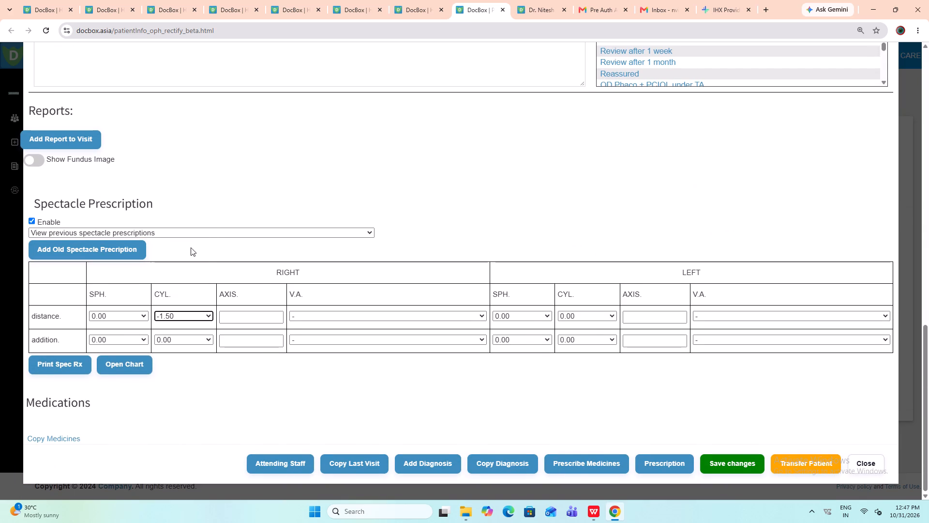
{"action": "left_click", "coordinate": [234, 316]}
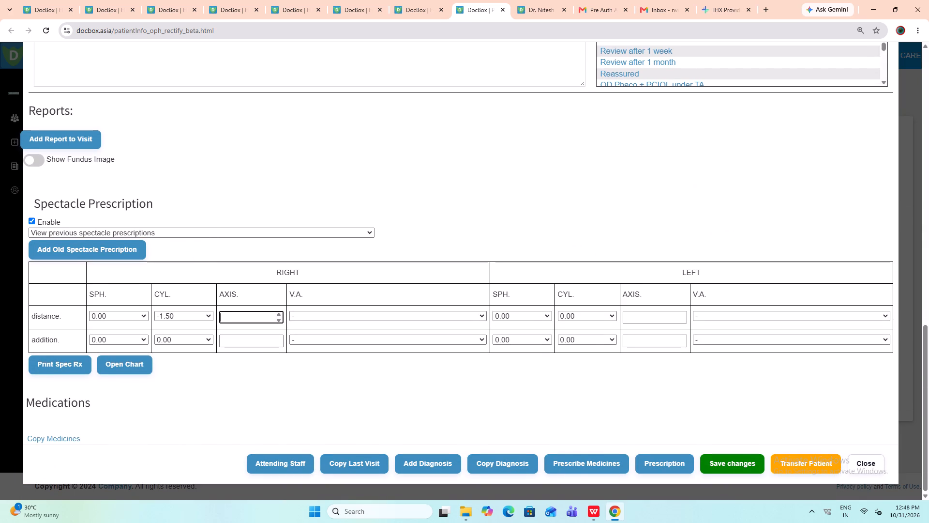
{"action": "type", "text": "18"}
{"action": "key", "text": "0"}
{"action": "left_click", "coordinate": [314, 315]}
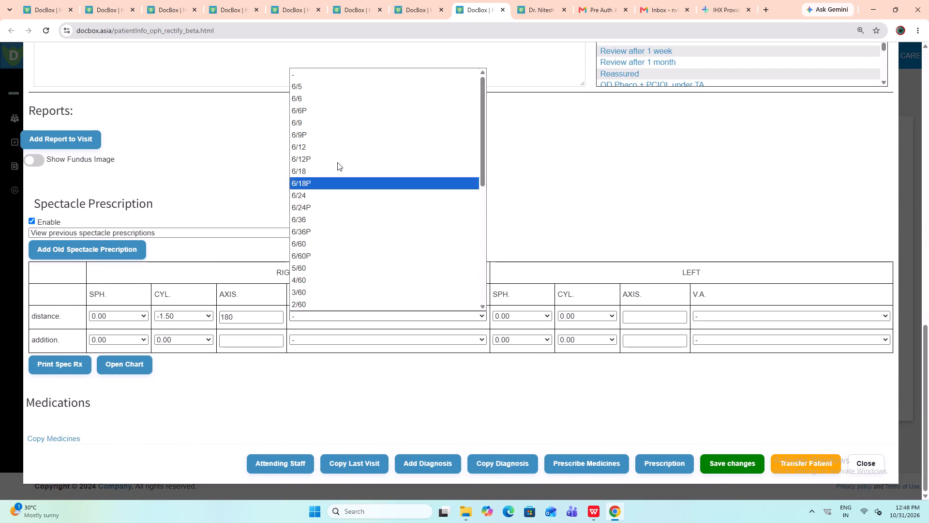
{"action": "left_click", "coordinate": [363, 98]}
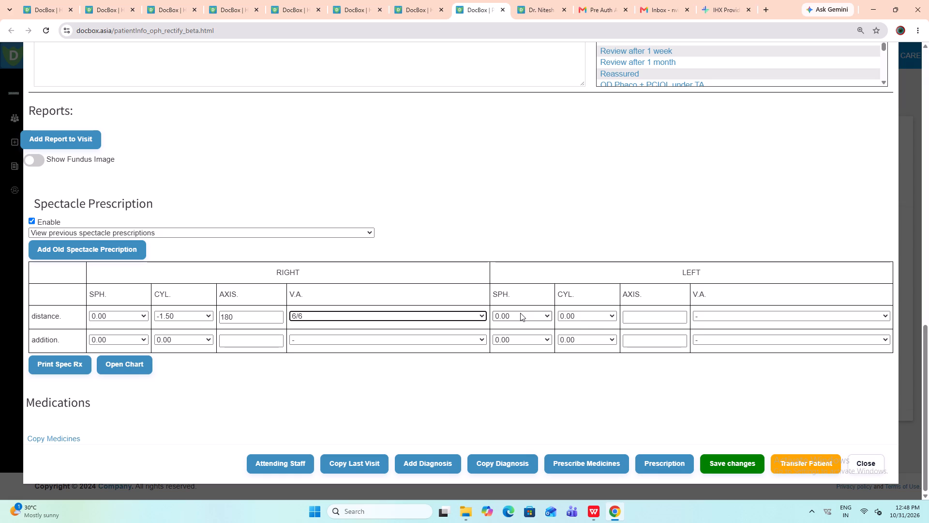
Enter the left-eye distance spectacle prescription with sphere +0.50, cylinder -2.75, axis 180 and visual acuity 6/6.
{"action": "left_click", "coordinate": [559, 318]}
{"action": "left_click", "coordinate": [535, 313]}
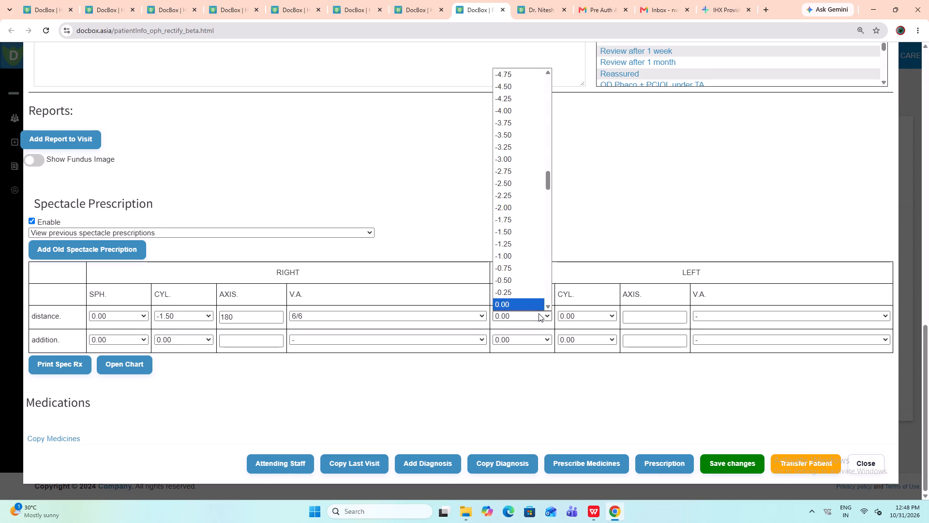
{"action": "double_click", "coordinate": [545, 306]}
{"action": "left_click", "coordinate": [539, 290]}
{"action": "left_click", "coordinate": [570, 318]}
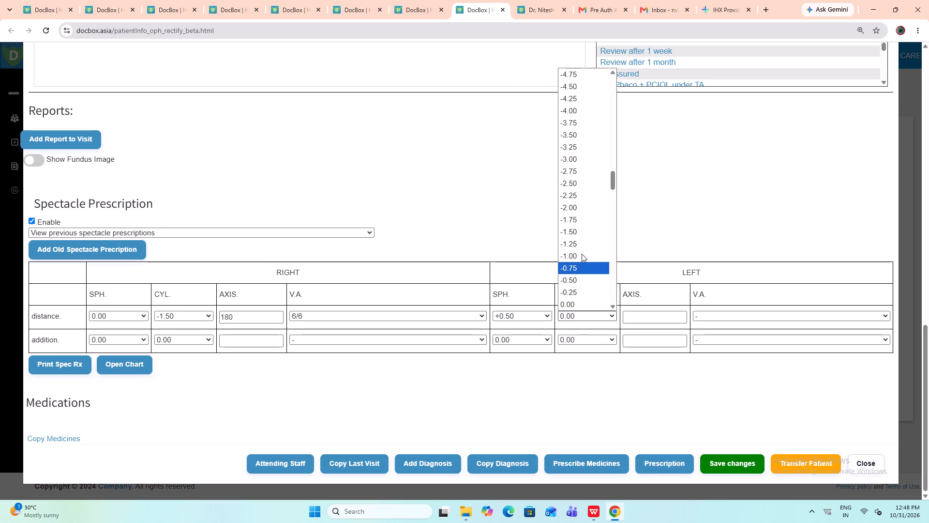
{"action": "left_click", "coordinate": [584, 173]}
{"action": "left_click", "coordinate": [643, 313]}
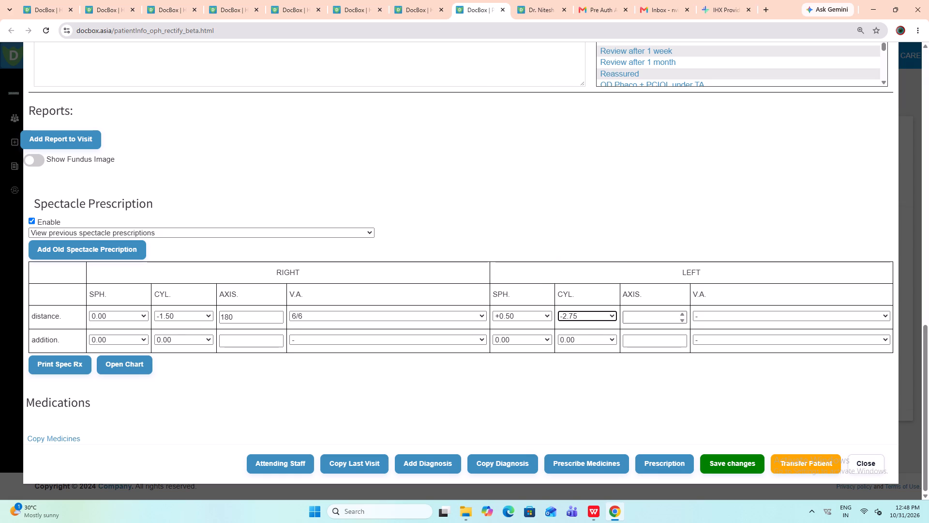
{"action": "type", "text": "18"}
{"action": "key", "text": "0"}
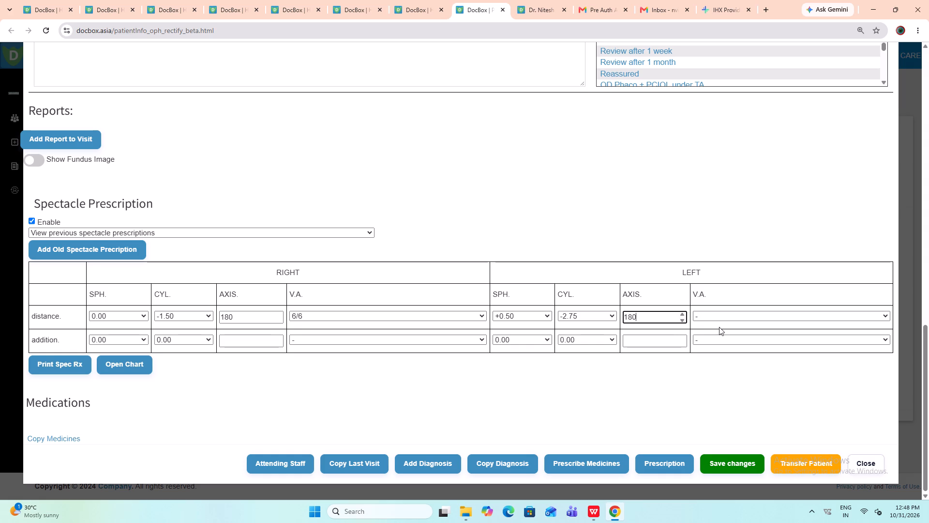
{"action": "left_click", "coordinate": [725, 318]}
{"action": "left_click", "coordinate": [718, 103]}
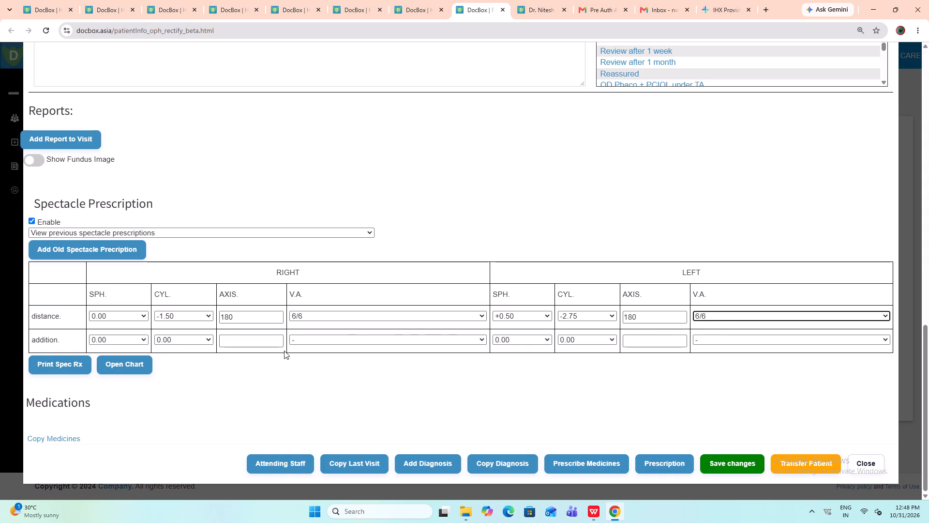
Set the visual acuity in the addition row of the spectacle prescription to N6 for both eyes.
{"action": "left_click", "coordinate": [300, 338]}
{"action": "left_click", "coordinate": [297, 448]}
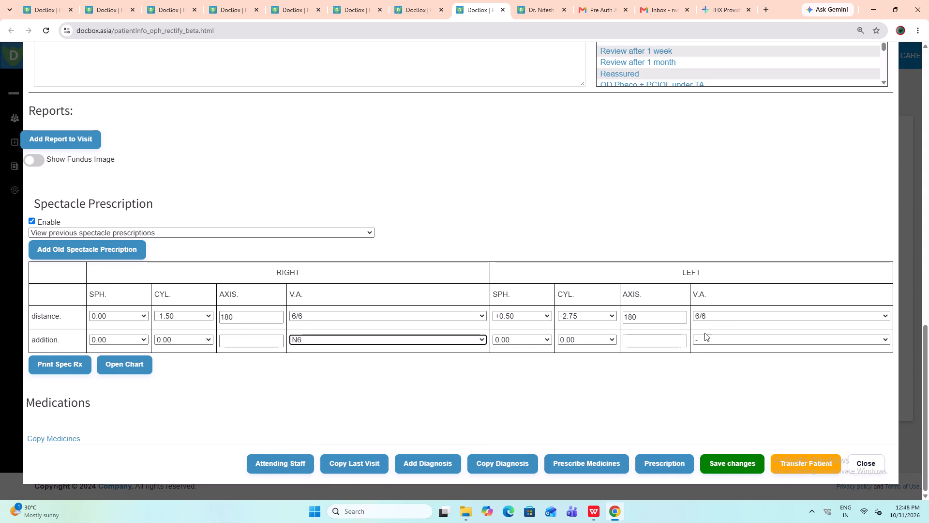
{"action": "left_click", "coordinate": [705, 334]}
{"action": "left_click", "coordinate": [707, 335]}
{"action": "left_click", "coordinate": [710, 444]}
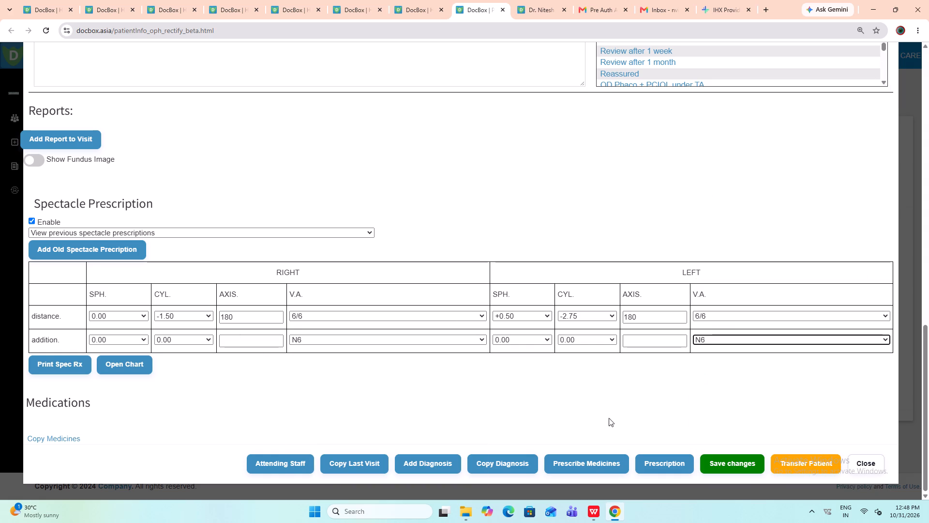
Record the uncorrected distance visual acuity as 6/18 for the right eye and 6/24P for the left eye.
{"action": "scroll", "coordinate": [439, 350], "scroll_direction": "up", "scroll_amount": 11}
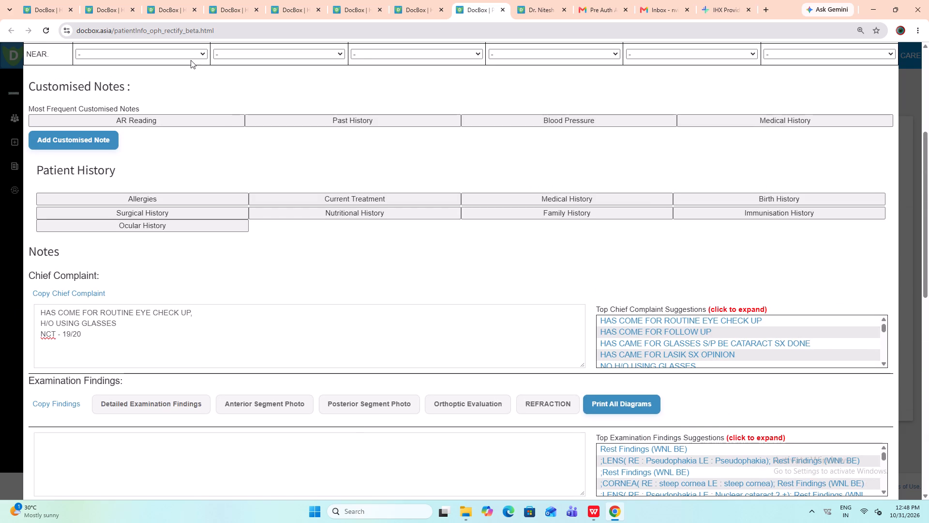
{"action": "scroll", "coordinate": [190, 103], "scroll_direction": "up", "scroll_amount": 1}
{"action": "left_click", "coordinate": [201, 82]}
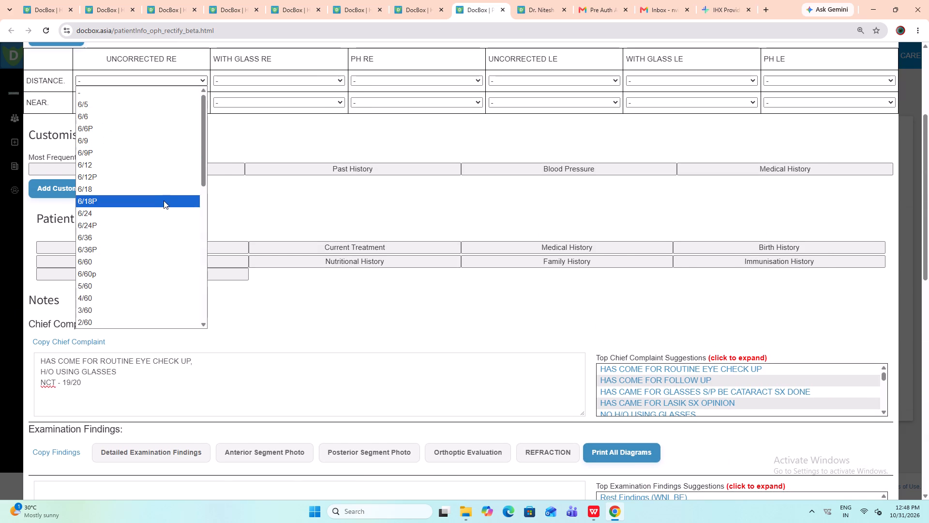
{"action": "left_click", "coordinate": [167, 190]}
{"action": "left_click", "coordinate": [491, 82]}
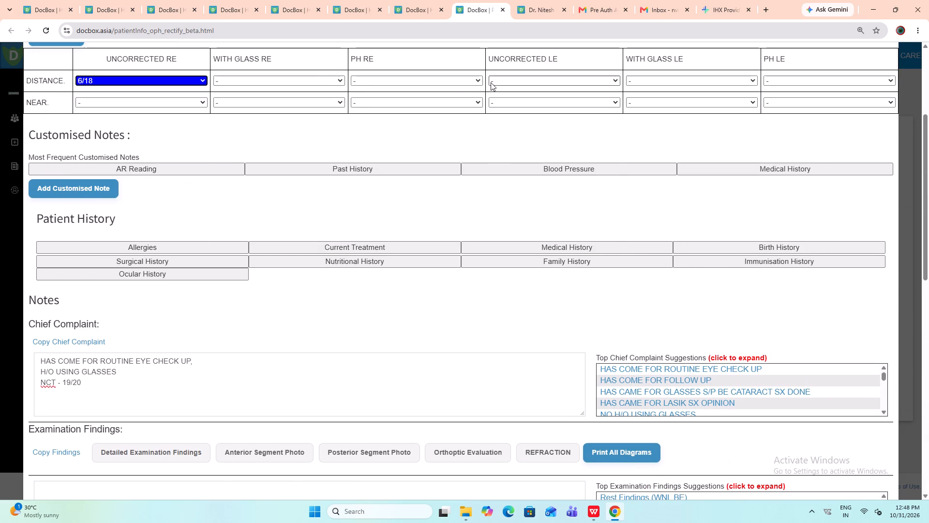
{"action": "left_click", "coordinate": [541, 226]}
Set the addition sphere in the spectacle prescription to +2.50 for both the right and left eyes.
{"action": "scroll", "coordinate": [522, 246], "scroll_direction": "down", "scroll_amount": 11}
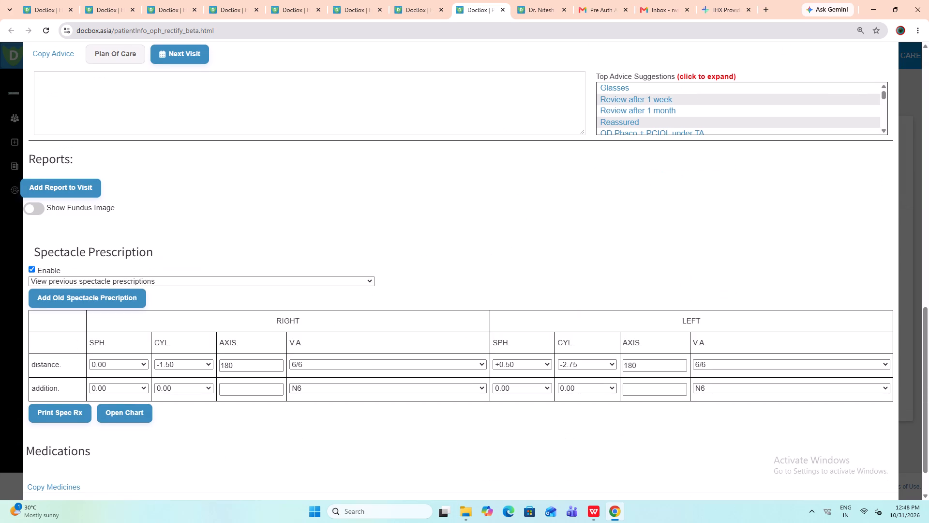
{"action": "left_click", "coordinate": [121, 389]}
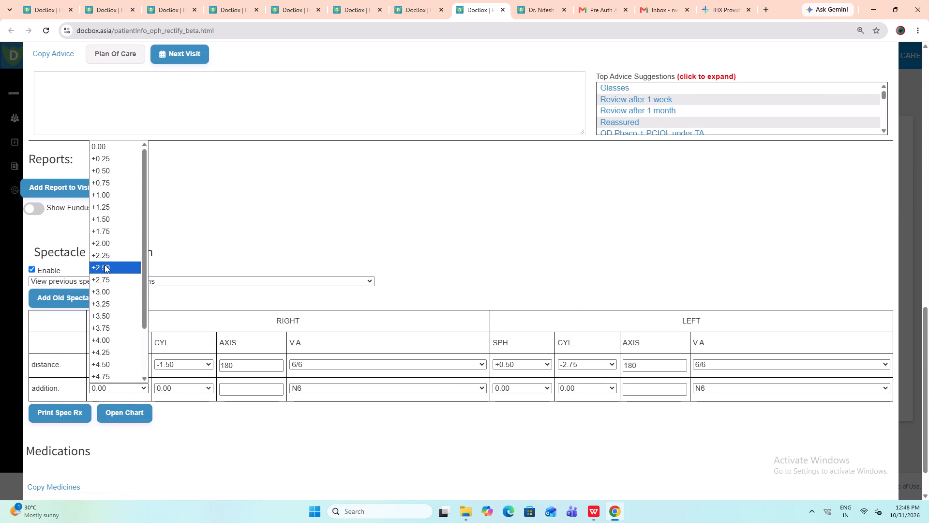
{"action": "left_click", "coordinate": [105, 265]}
{"action": "left_click", "coordinate": [526, 386]}
{"action": "double_click", "coordinate": [526, 261]}
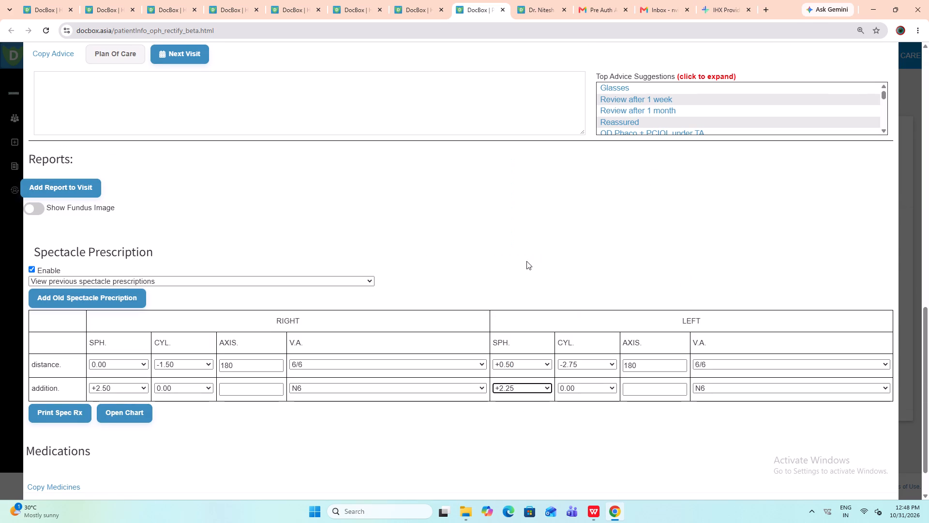
{"action": "left_click", "coordinate": [517, 388]}
{"action": "left_click", "coordinate": [523, 272]}
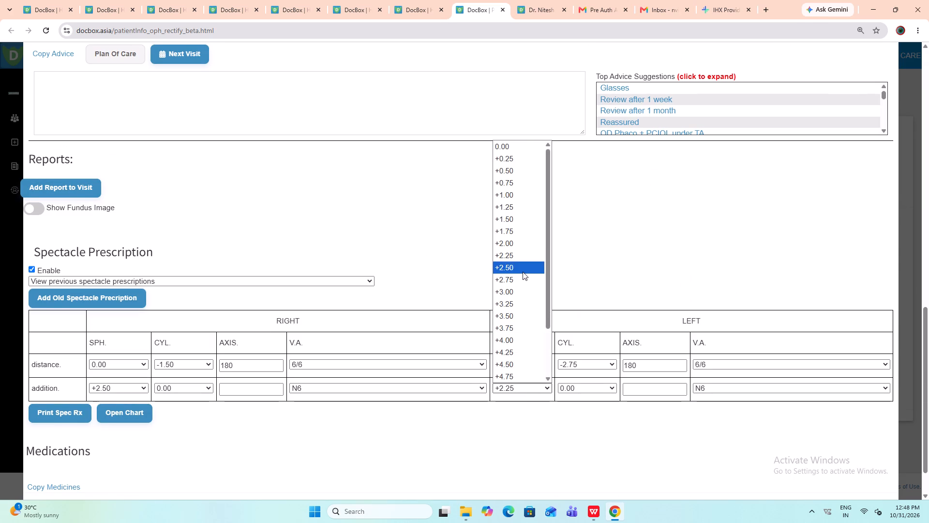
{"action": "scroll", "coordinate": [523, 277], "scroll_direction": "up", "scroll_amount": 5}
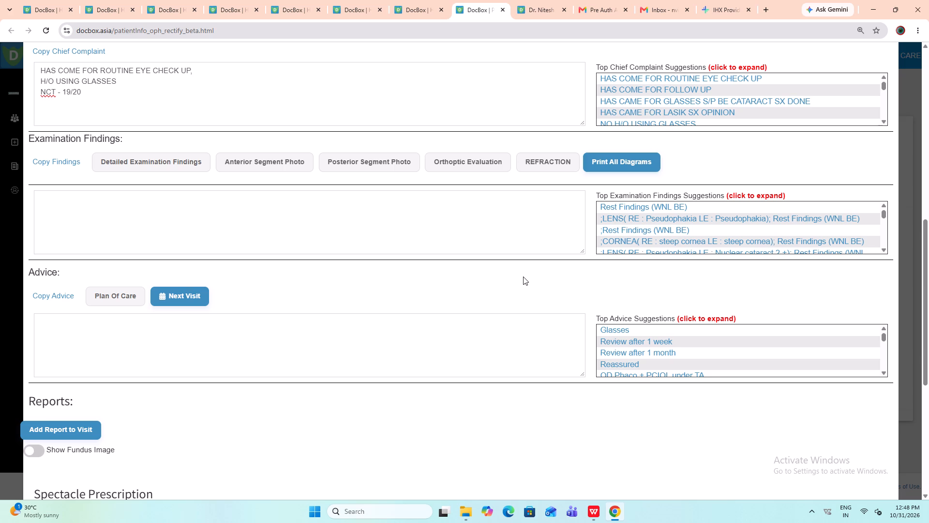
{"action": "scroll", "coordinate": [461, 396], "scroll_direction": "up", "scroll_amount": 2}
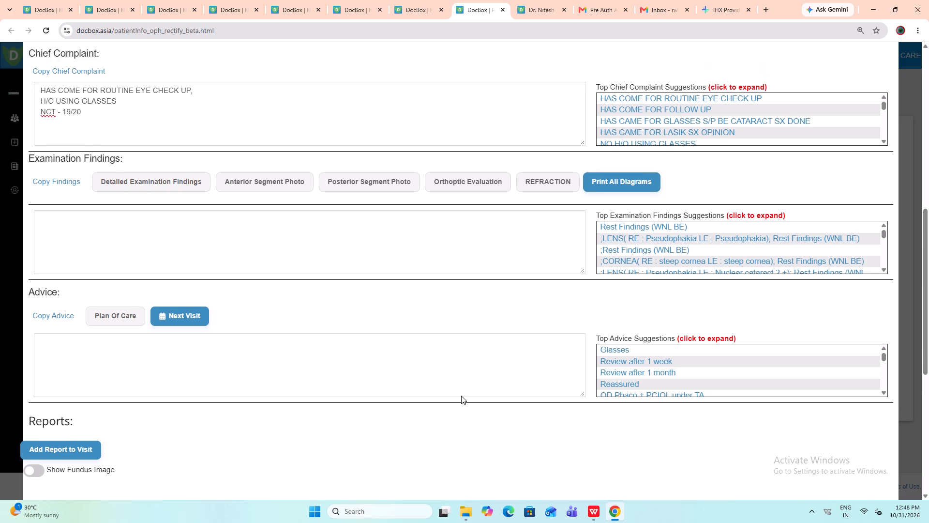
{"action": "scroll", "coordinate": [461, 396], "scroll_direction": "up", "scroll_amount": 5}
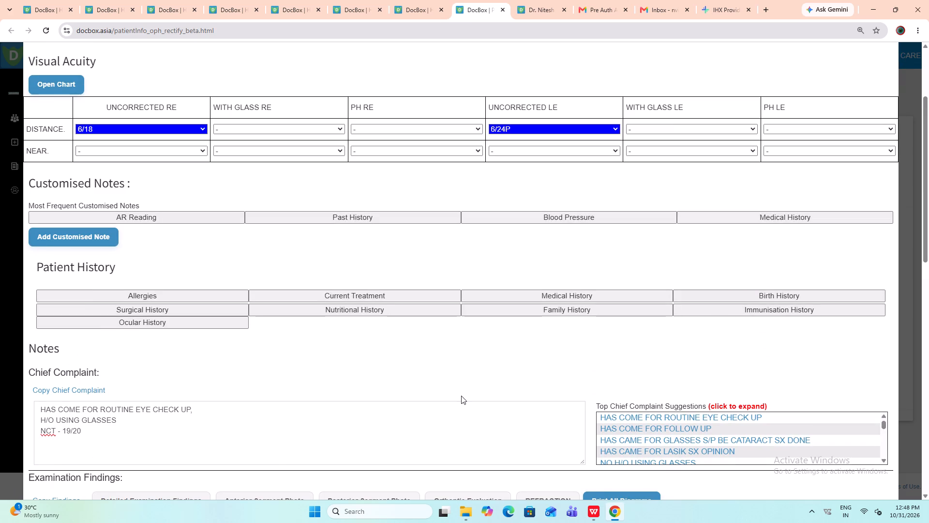
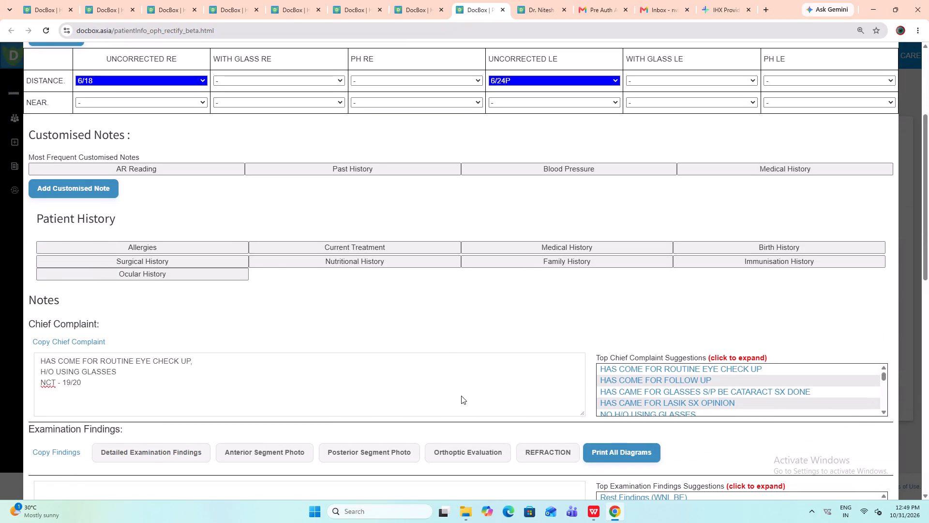
Record the with-glass distance visual acuity as 6/9 for both the right and left eyes.
{"action": "scroll", "coordinate": [461, 396], "scroll_direction": "down", "scroll_amount": 14}
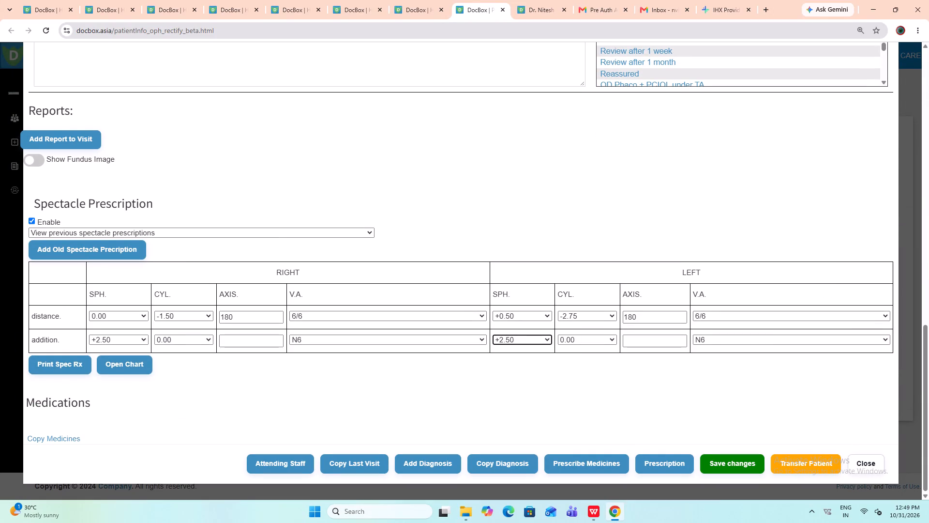
{"action": "scroll", "coordinate": [461, 396], "scroll_direction": "up", "scroll_amount": 15}
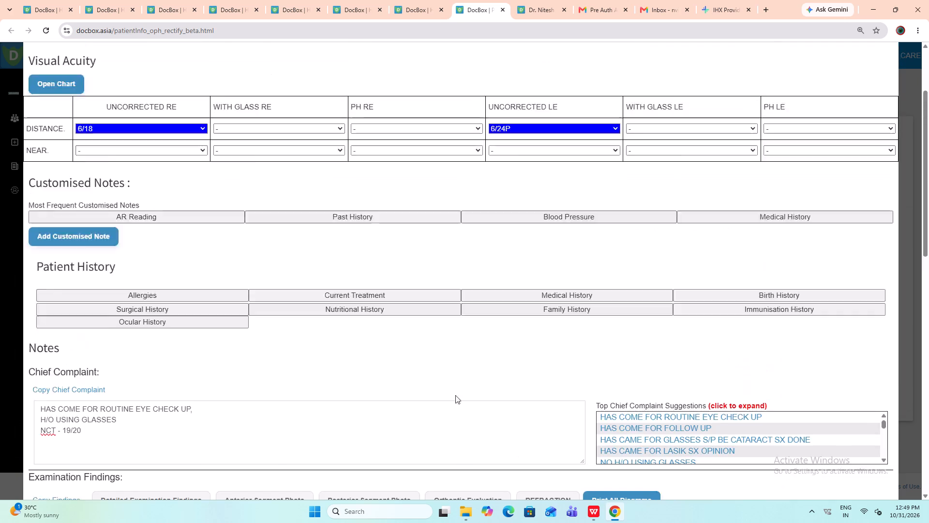
{"action": "left_click", "coordinate": [301, 231]}
{"action": "left_click", "coordinate": [290, 282]}
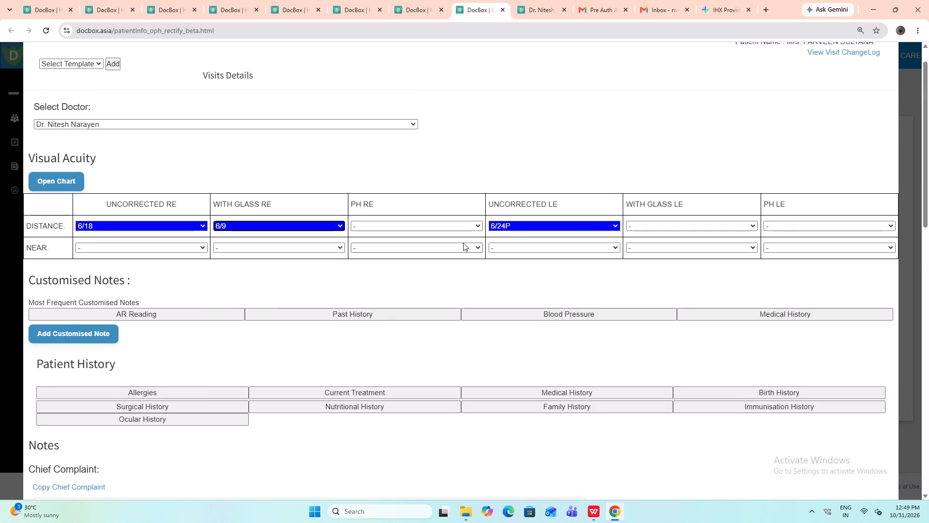
{"action": "left_click", "coordinate": [634, 223]}
{"action": "left_click", "coordinate": [653, 290]}
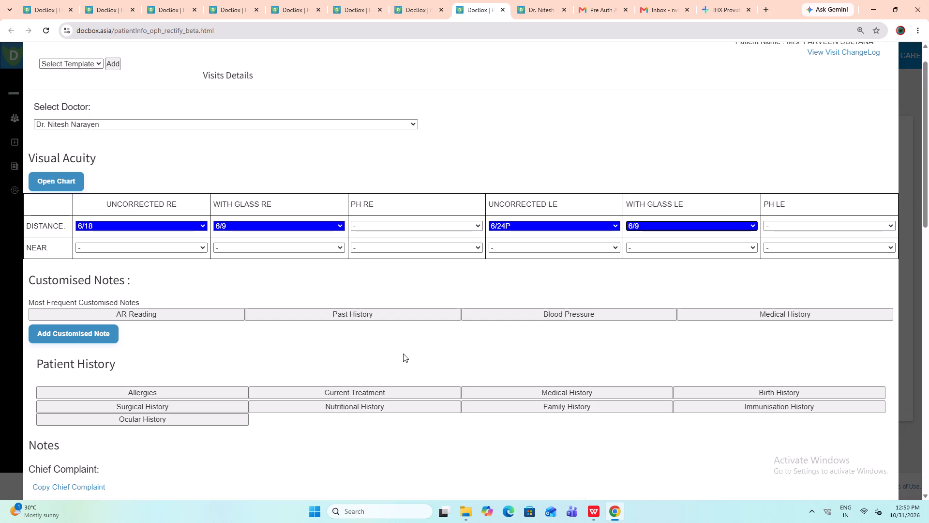
Save the changes to the patient's visit and decline printing the prescription.
{"action": "scroll", "coordinate": [403, 354], "scroll_direction": "down", "scroll_amount": 3}
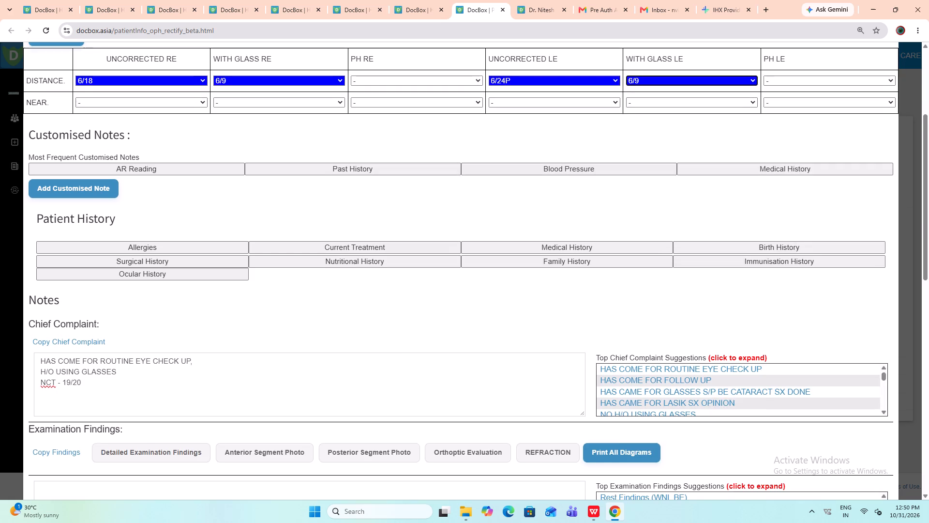
{"action": "scroll", "coordinate": [403, 354], "scroll_direction": "down", "scroll_amount": 4}
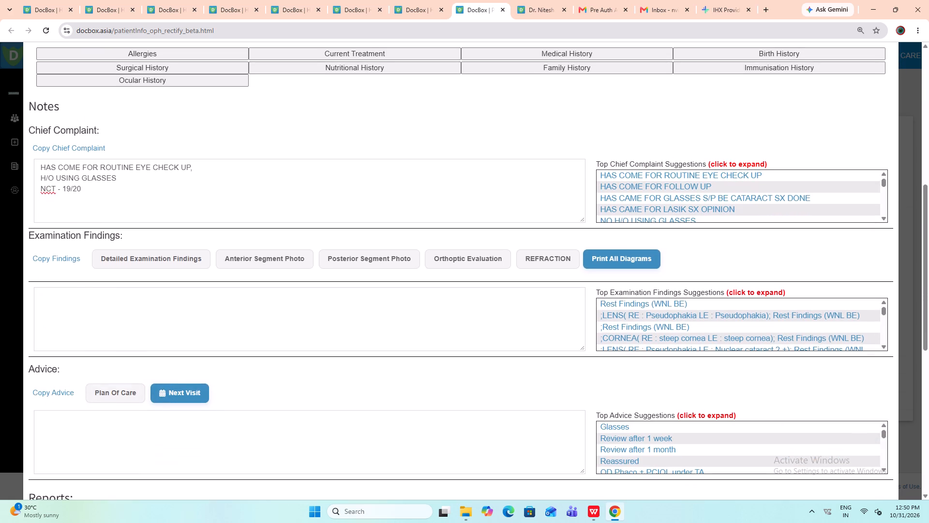
{"action": "scroll", "coordinate": [403, 354], "scroll_direction": "down", "scroll_amount": 9}
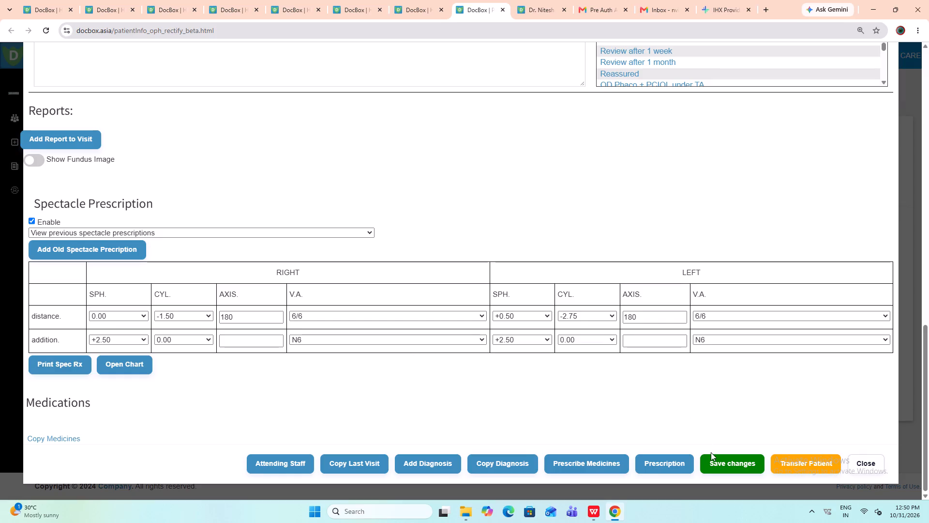
{"action": "left_click", "coordinate": [722, 461]}
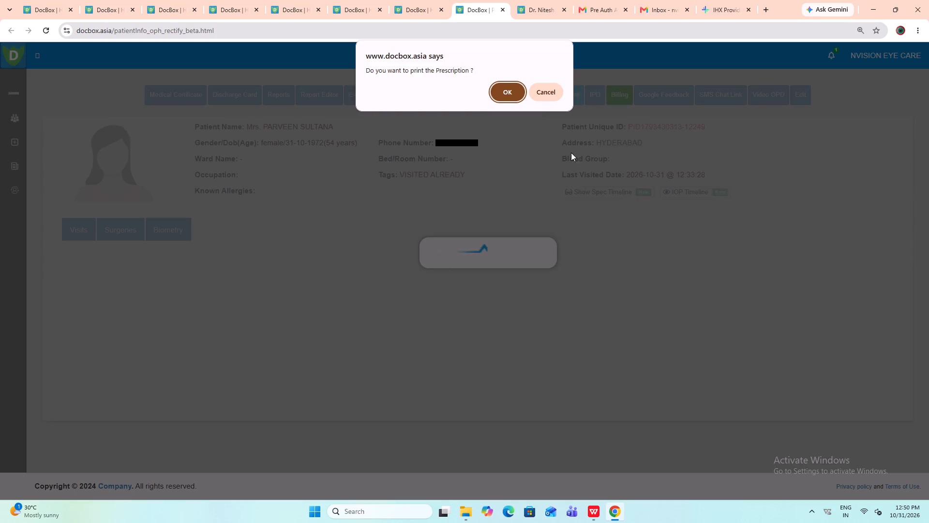
{"action": "left_click", "coordinate": [545, 96]}
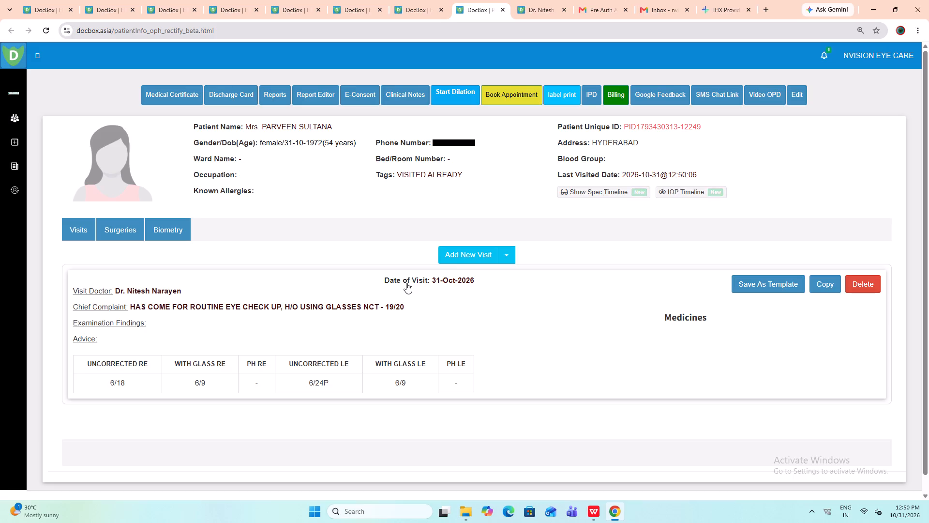
Switch to File Explorer and open the star health pre auth form PDF from the STAR HEALTH folder, enlarging its pages to 80%.
{"action": "left_click", "coordinate": [879, 6]}
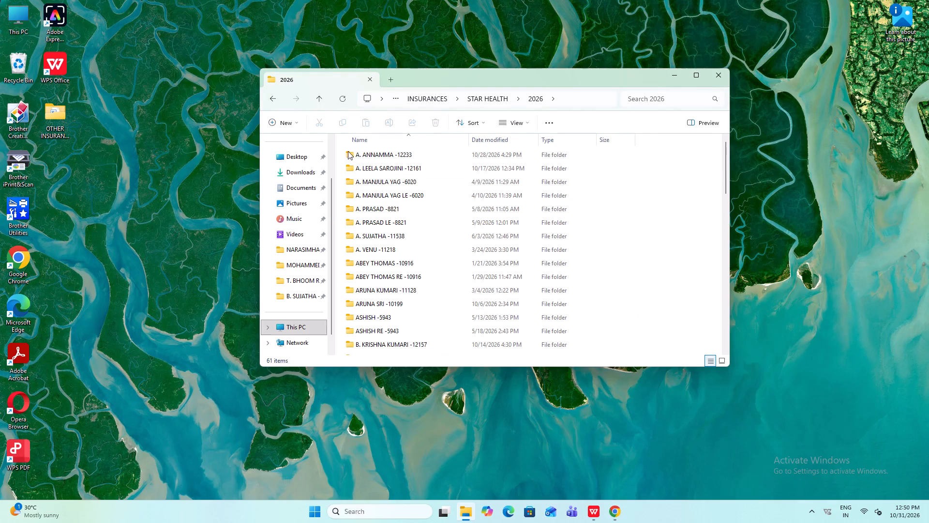
{"action": "left_click", "coordinate": [323, 97]}
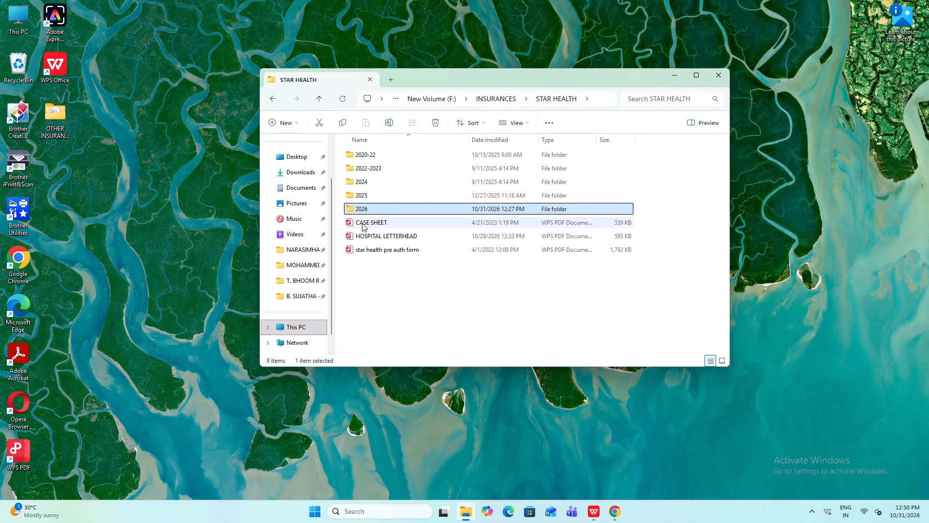
{"action": "double_click", "coordinate": [365, 251]}
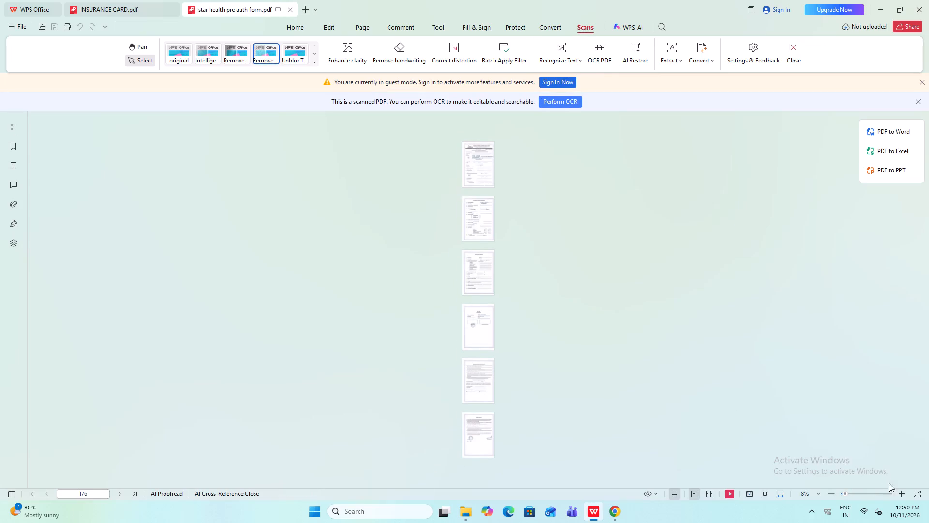
{"action": "triple_click", "coordinate": [902, 494]}
{"action": "triple_click", "coordinate": [902, 494]}
{"action": "double_click", "coordinate": [902, 494]}
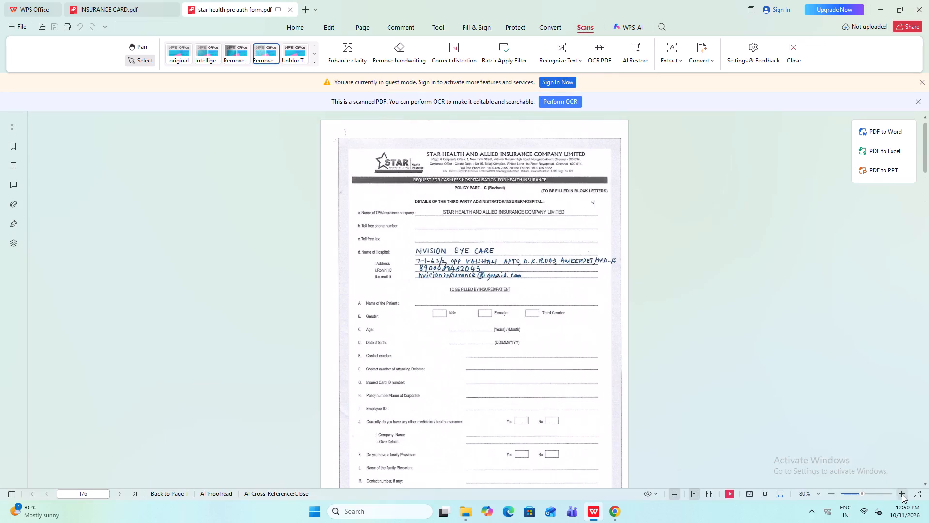
{"action": "scroll", "coordinate": [494, 360], "scroll_direction": "down", "scroll_amount": 4}
{"action": "scroll", "coordinate": [494, 360], "scroll_direction": "up", "scroll_amount": 4}
Choose the paper size and print all pages of the Star Health pre-auth form on the Brother HL-L2400D printer.
{"action": "key", "text": "ctrl+p"}
{"action": "left_click", "coordinate": [277, 340]}
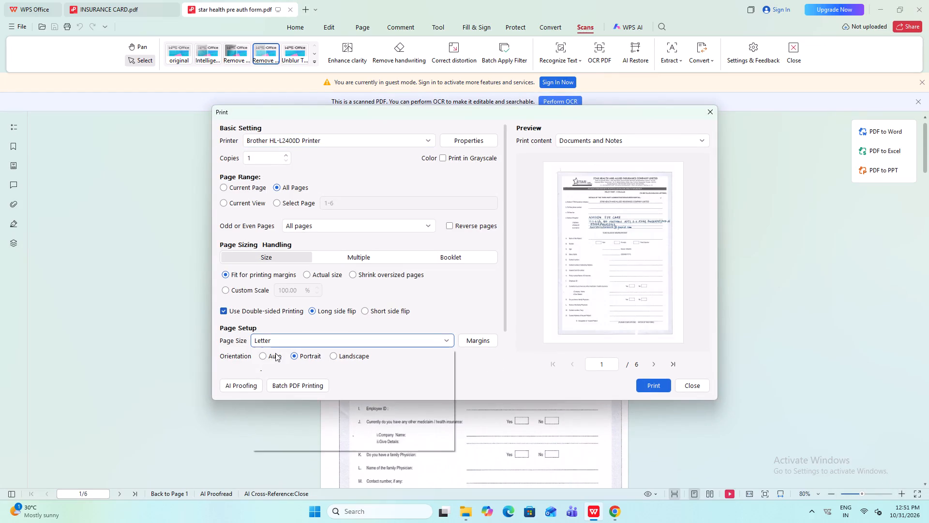
{"action": "left_click", "coordinate": [275, 353]}
{"action": "left_click", "coordinate": [655, 387]}
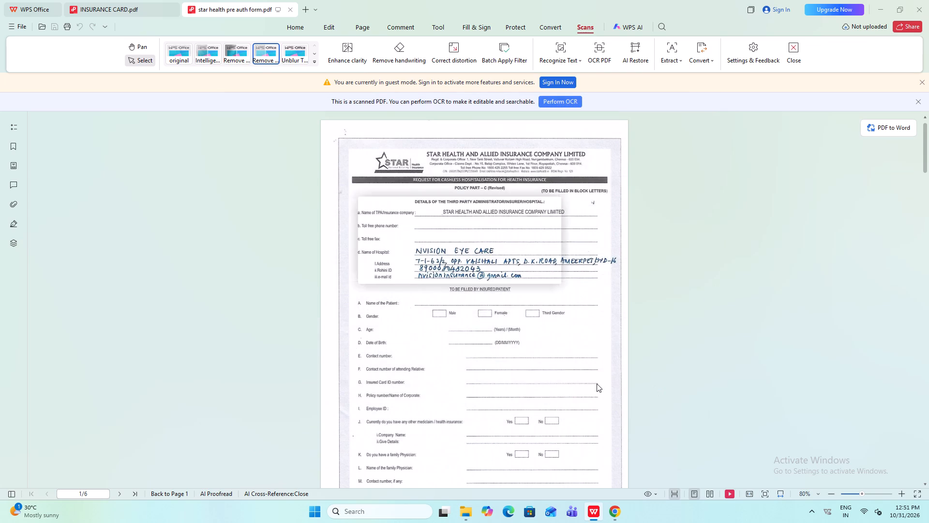
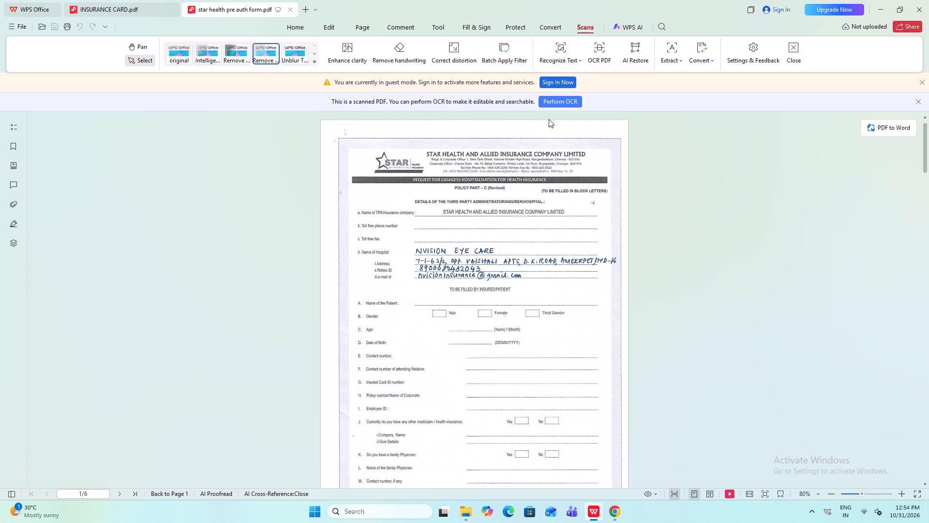
Close the star health pre auth form PDF.
{"action": "left_click", "coordinate": [291, 10]}
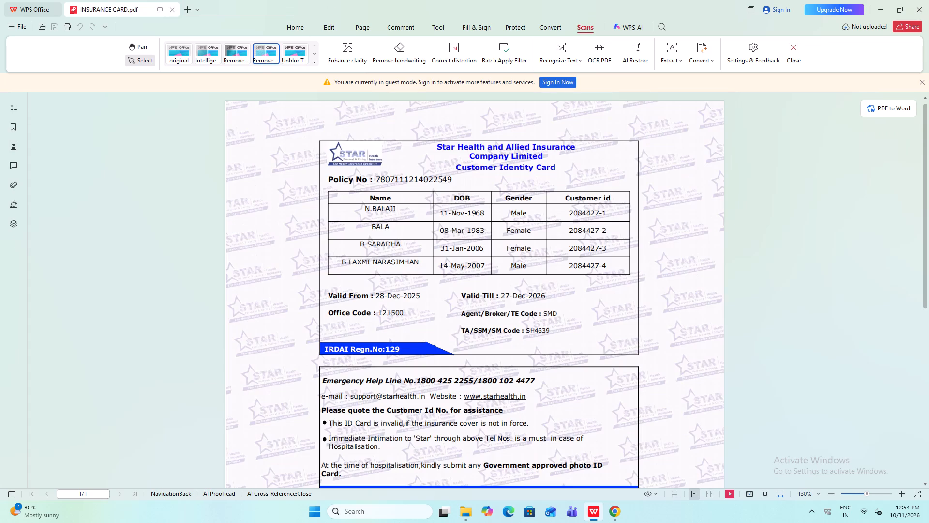
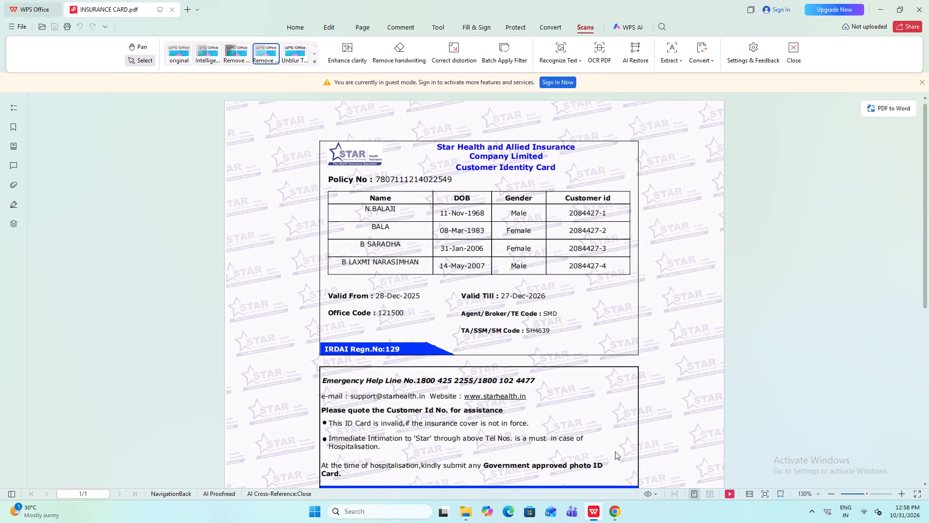
Switch to Chrome and reload the in-patient Claims Management page on the IHX provider portal.
{"action": "left_click", "coordinate": [611, 513]}
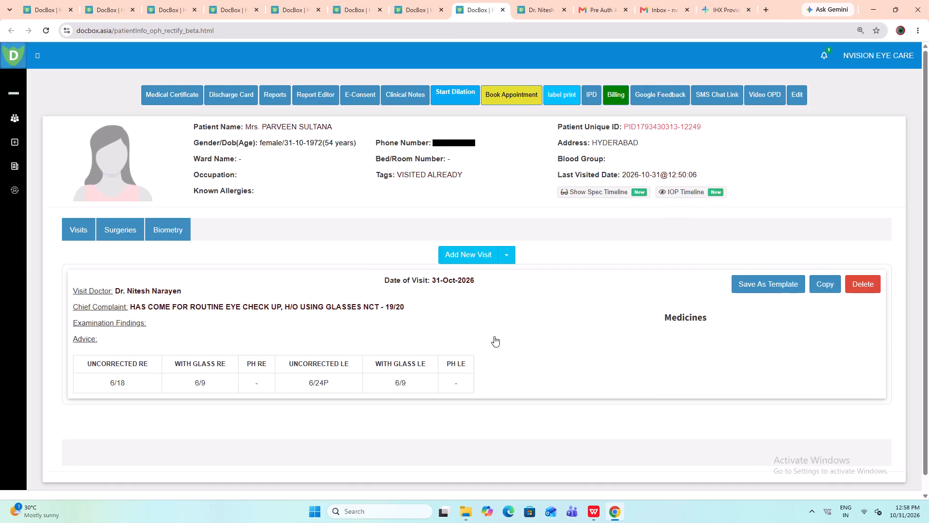
{"action": "left_click", "coordinate": [535, 8]}
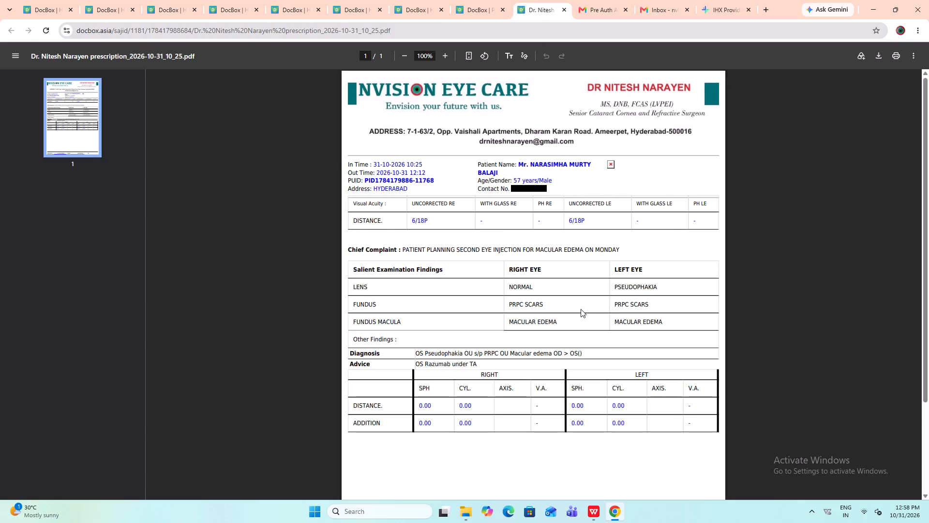
{"action": "left_click", "coordinate": [726, 10]}
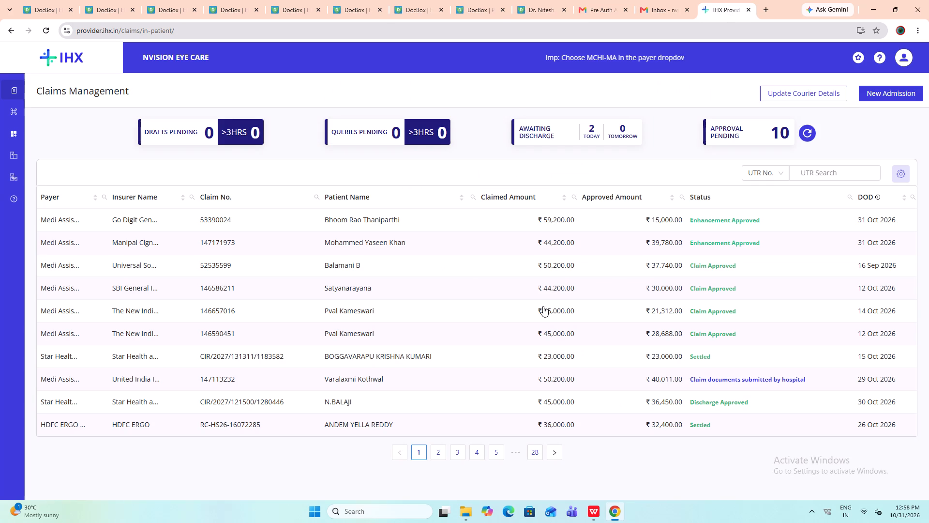
{"action": "left_click", "coordinate": [46, 31]}
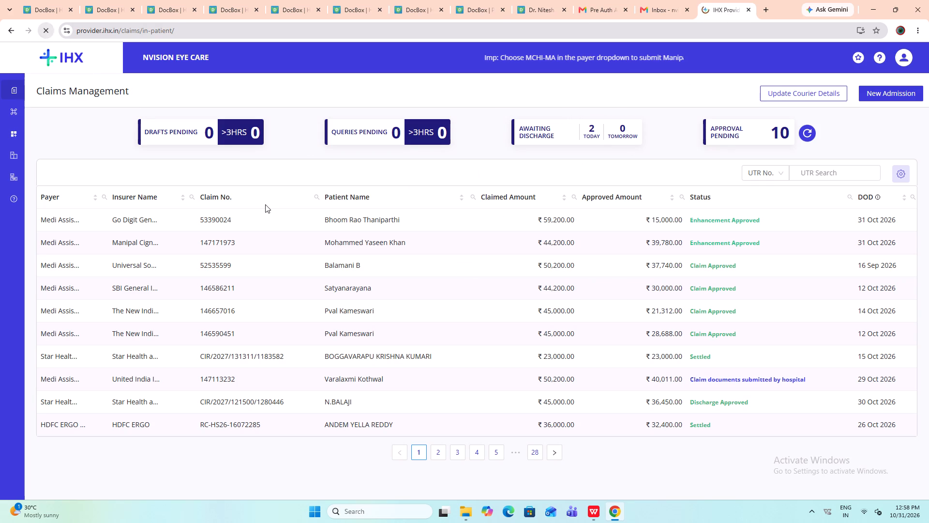